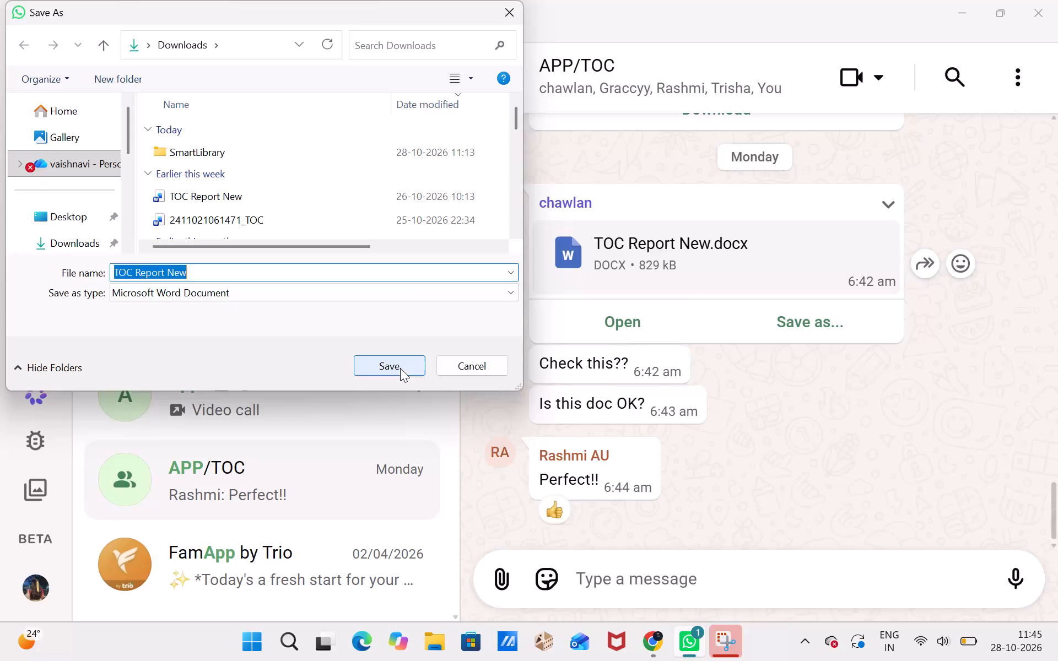
# Save the shared TOC Report New Word document to the Downloads folder, declining to replace the existing file.
pyautogui.click(400, 368)
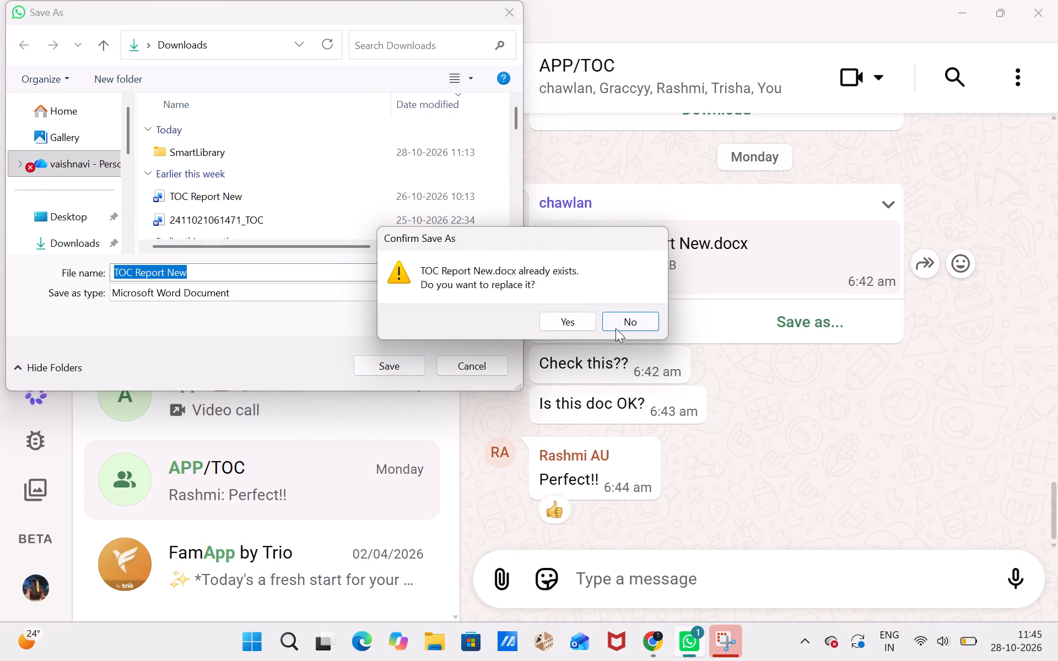
pyautogui.click(616, 330)
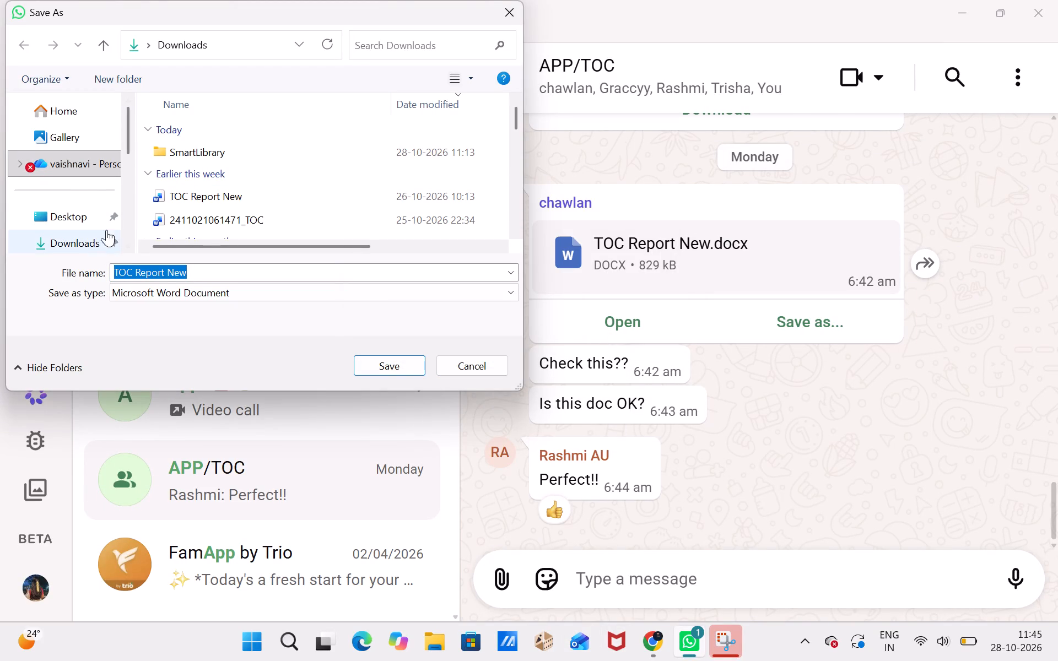
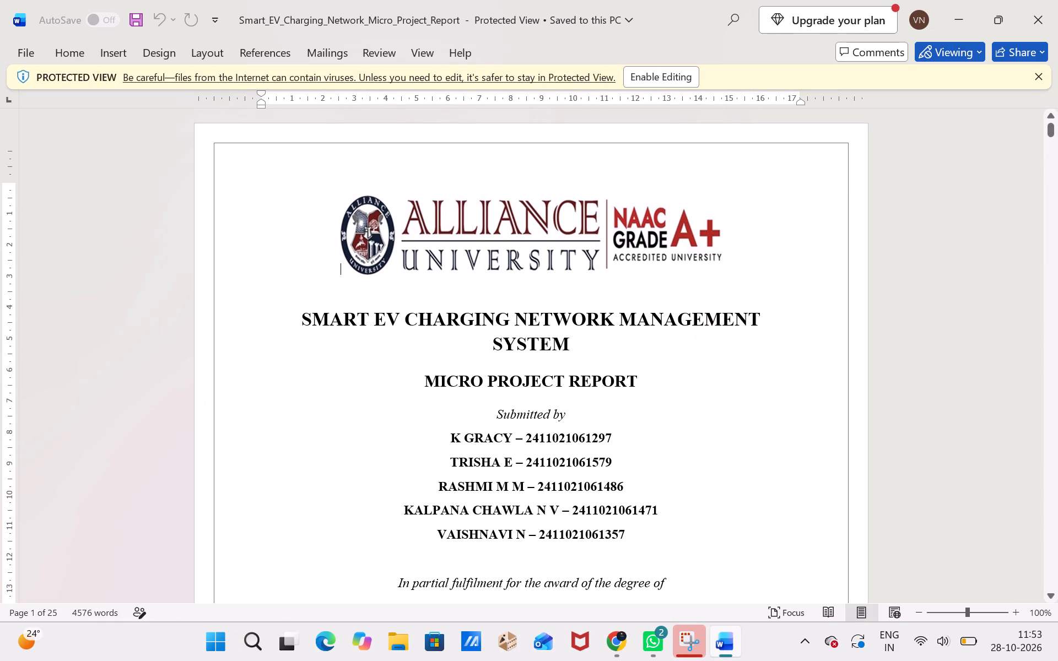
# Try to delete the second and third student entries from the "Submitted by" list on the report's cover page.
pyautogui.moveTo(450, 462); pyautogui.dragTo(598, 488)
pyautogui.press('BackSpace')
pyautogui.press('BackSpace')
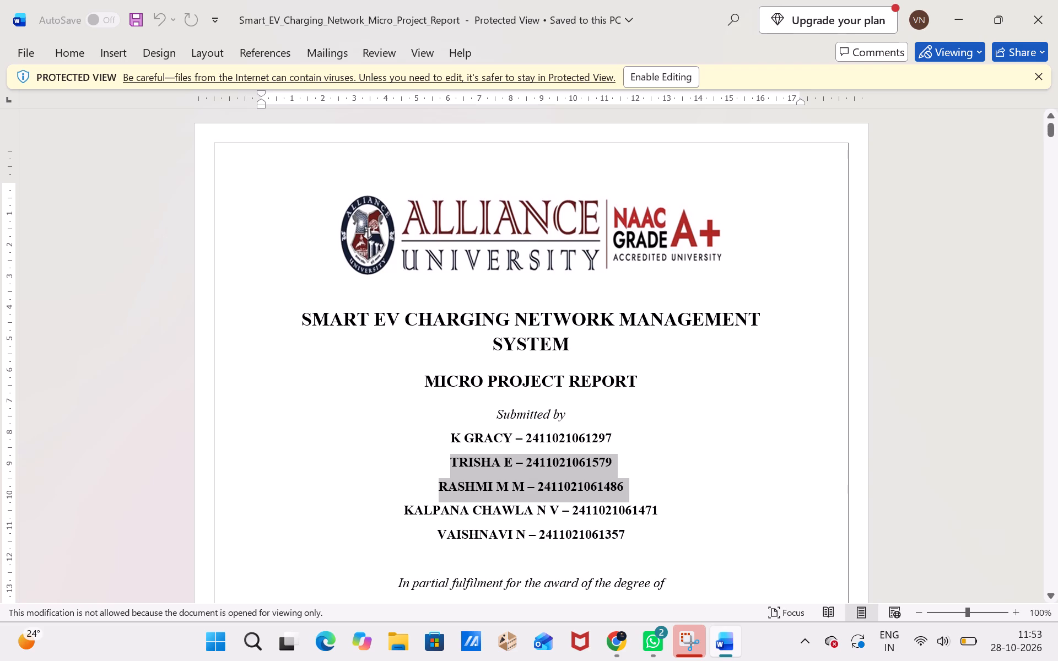
# Enable editing of the report and delete the second and third student entries under "Submitted by" on the cover page.
pyautogui.click(683, 73)
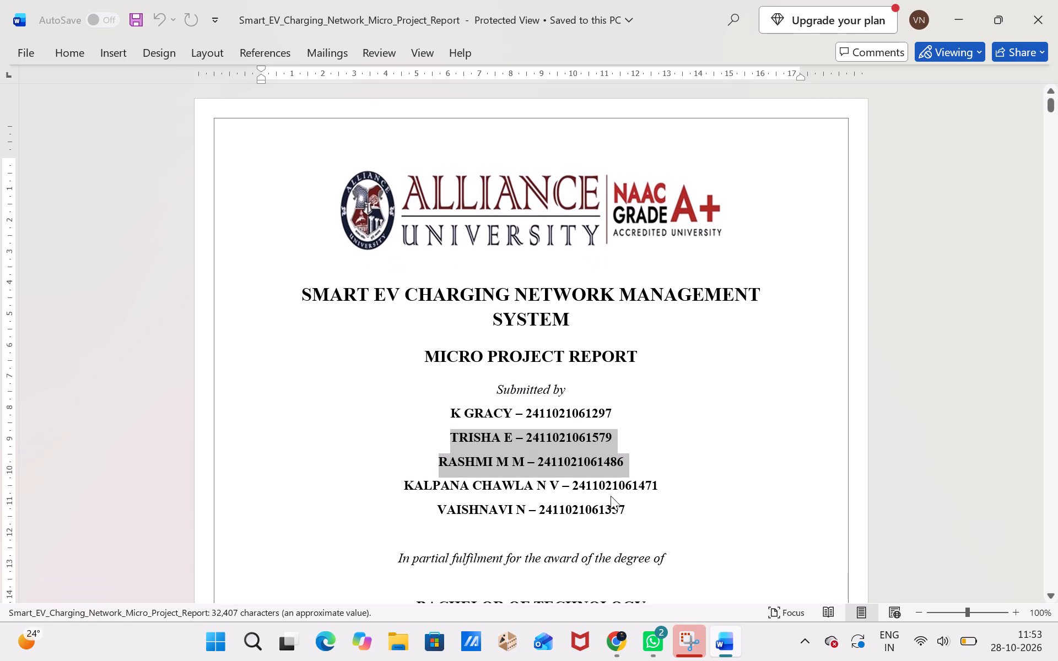
pyautogui.scroll(-1, 627, 460)
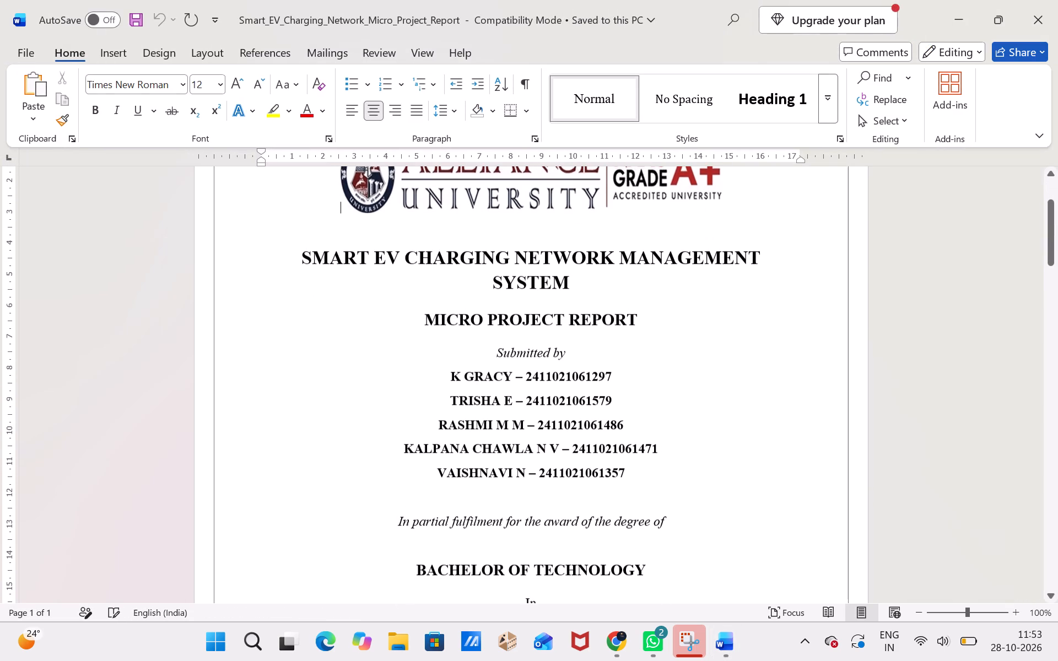
pyautogui.moveTo(454, 396); pyautogui.dragTo(465, 397)
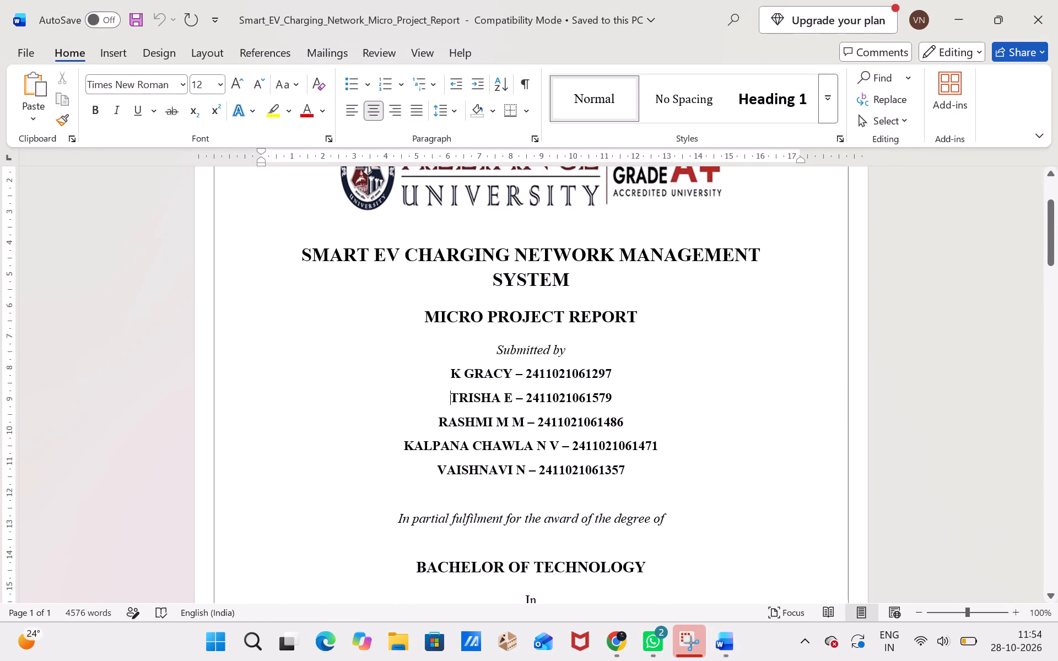
pyautogui.moveTo(465, 397); pyautogui.dragTo(609, 423)
pyautogui.press('BackSpace')
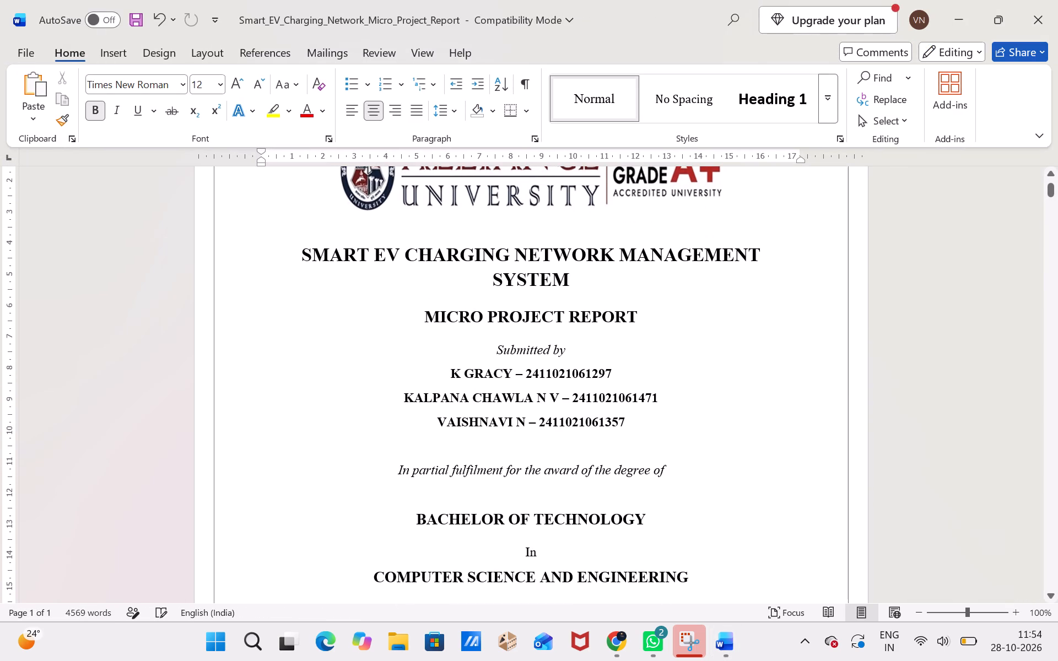
# Check the rest of the cover page and locate the student names in the bonafide certificate paragraph.
pyautogui.scroll(-4, 677, 426)
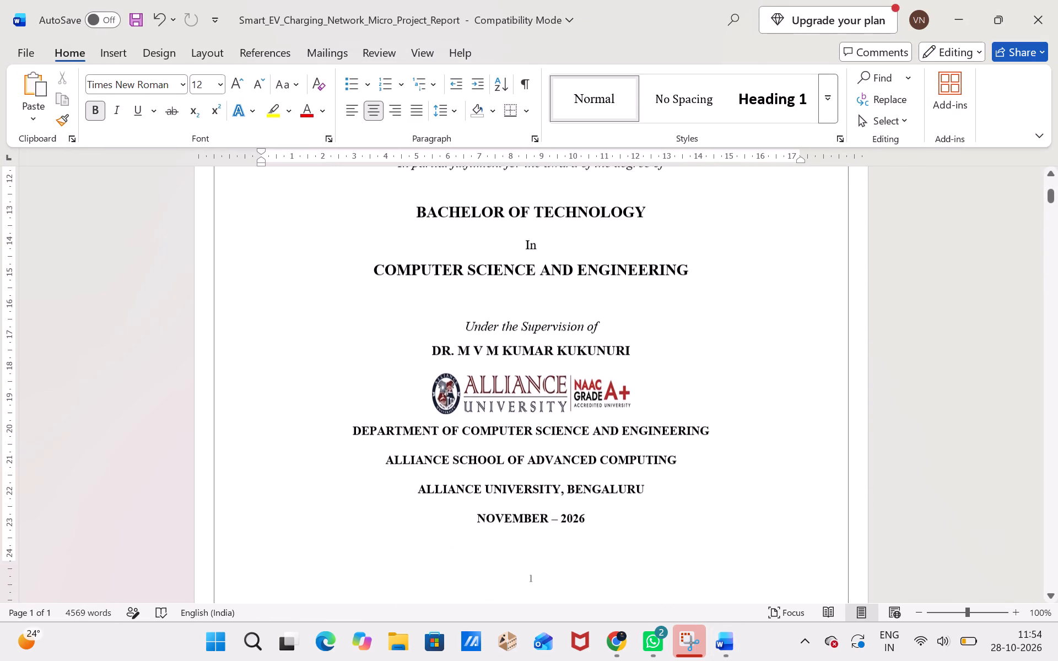
pyautogui.scroll(-3, 677, 426)
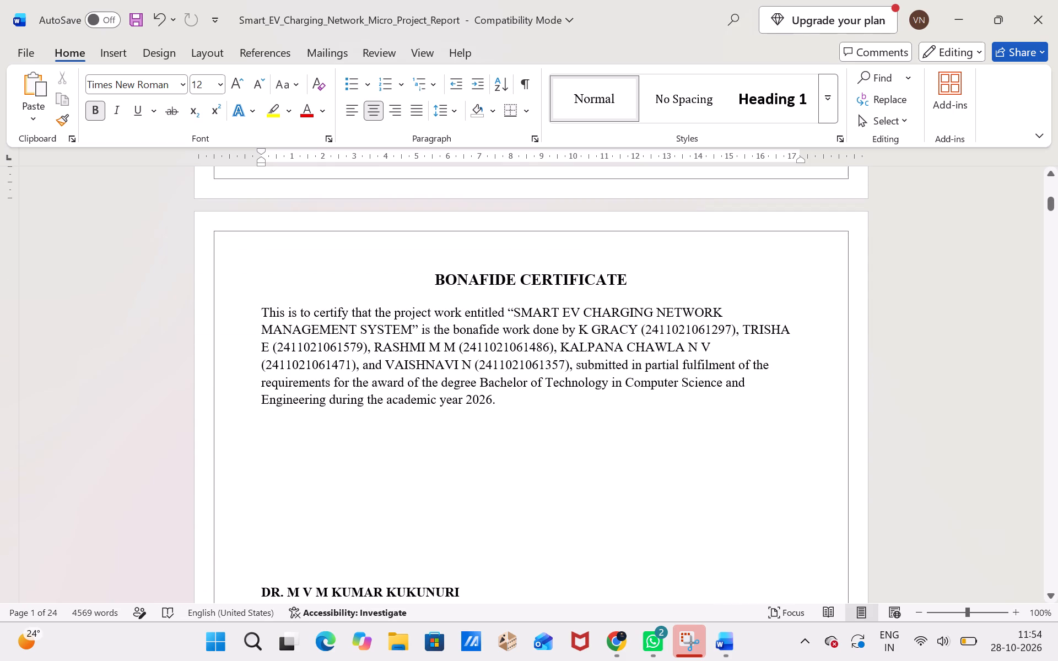
# Delete the second and third students' names and registration numbers from the bonafide certificate paragraph.
pyautogui.moveTo(746, 330); pyautogui.dragTo(714, 355)
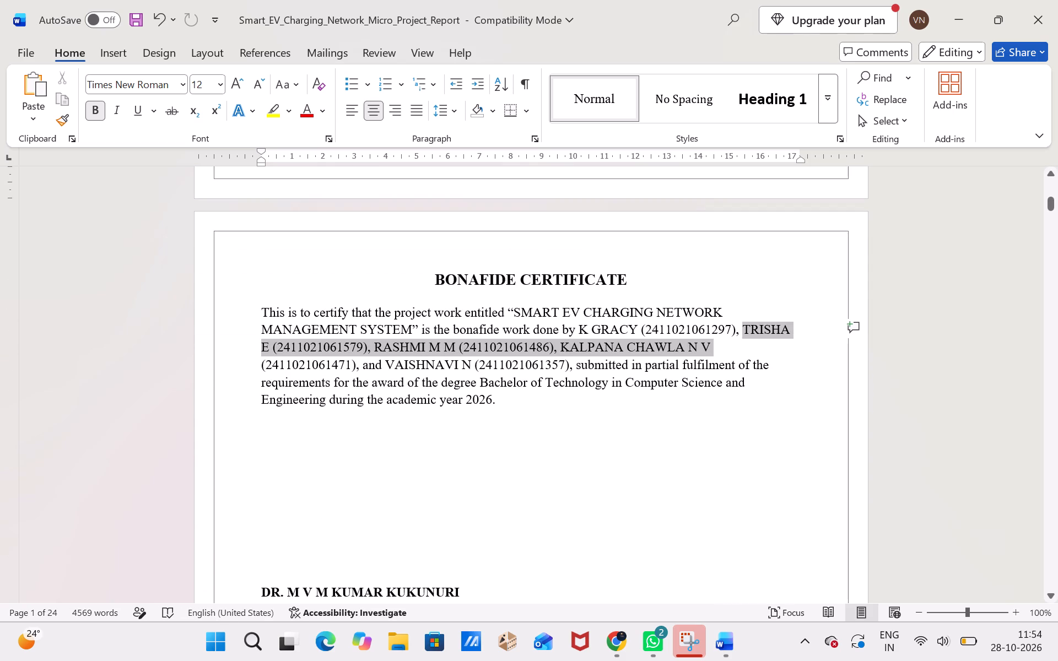
pyautogui.moveTo(714, 355); pyautogui.dragTo(555, 346)
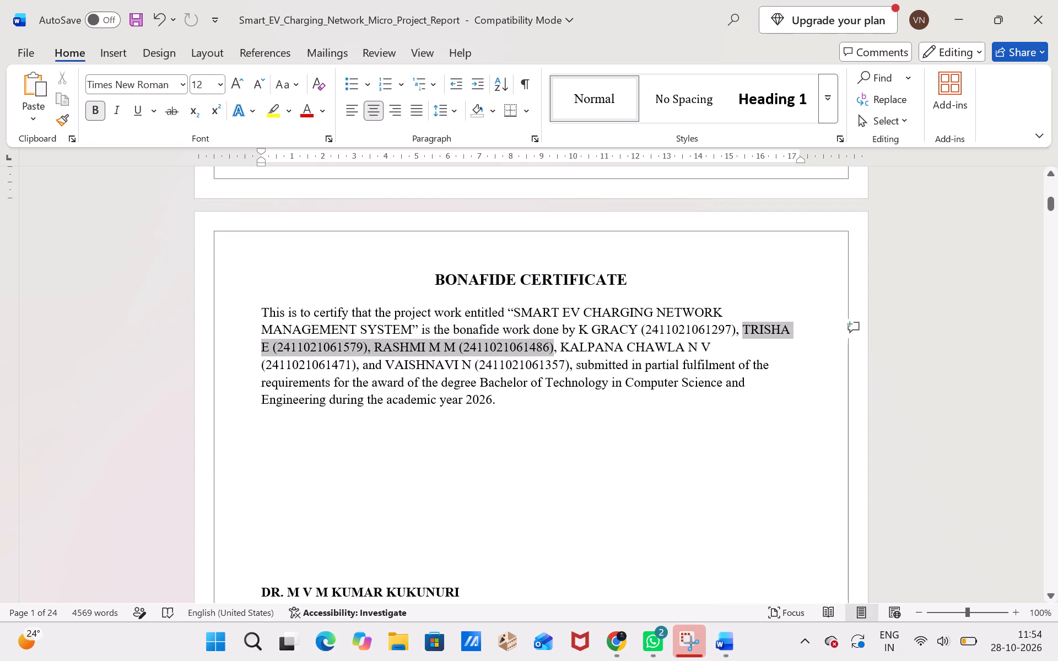
pyautogui.moveTo(555, 346); pyautogui.dragTo(560, 350)
pyautogui.press('BackSpace')
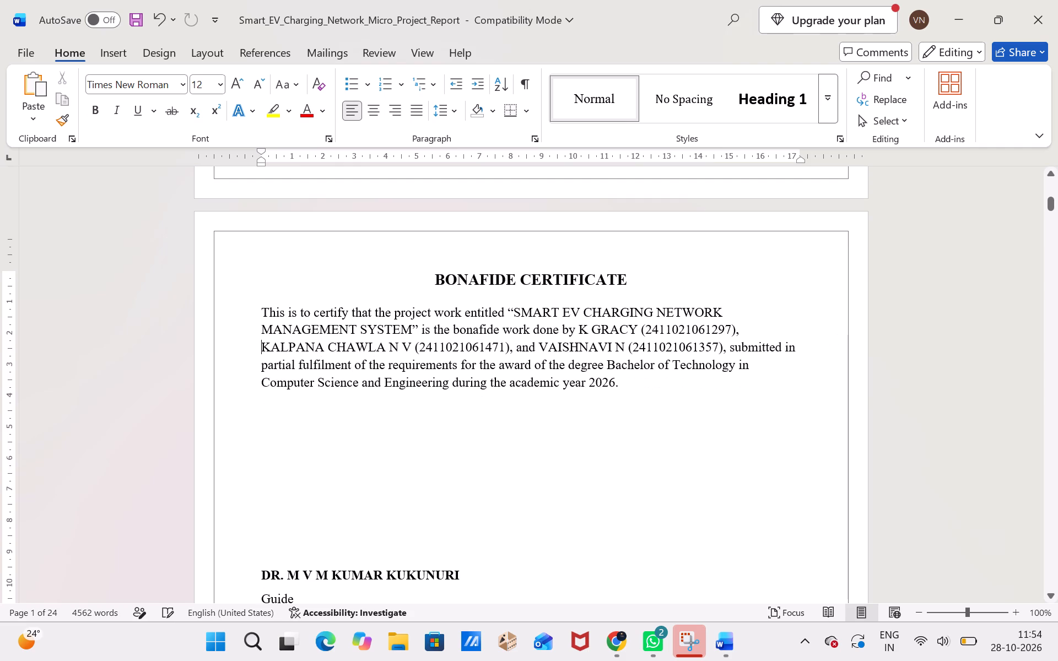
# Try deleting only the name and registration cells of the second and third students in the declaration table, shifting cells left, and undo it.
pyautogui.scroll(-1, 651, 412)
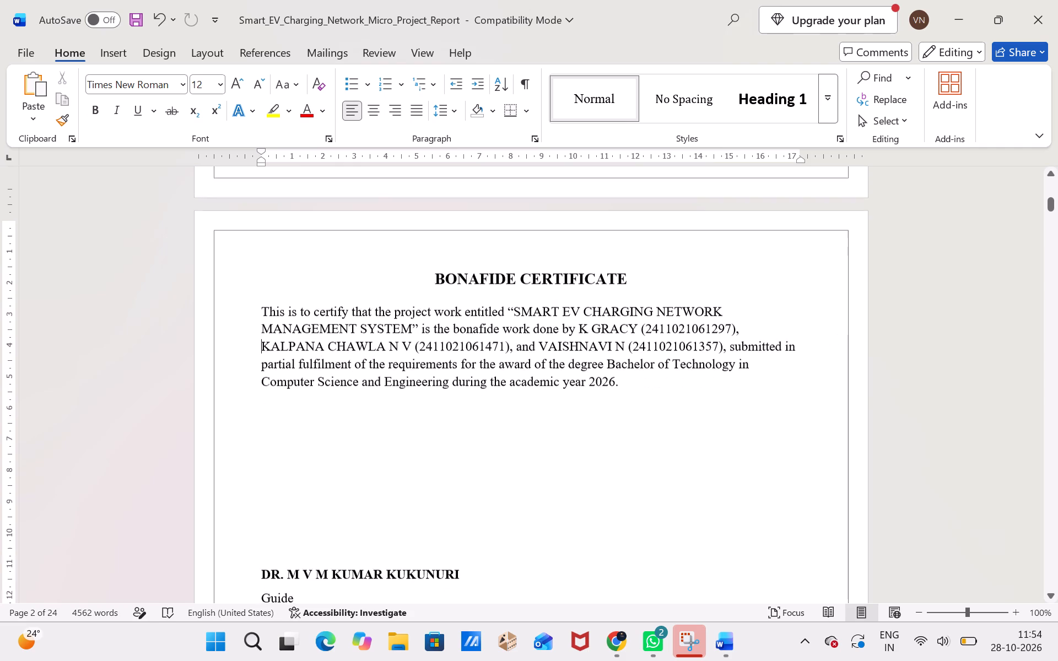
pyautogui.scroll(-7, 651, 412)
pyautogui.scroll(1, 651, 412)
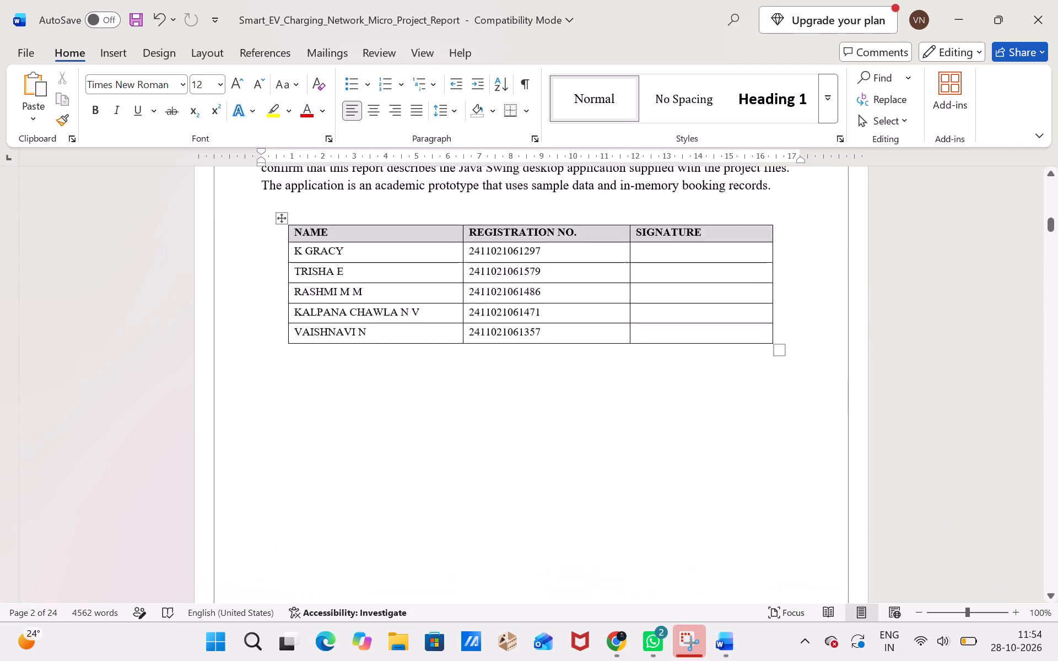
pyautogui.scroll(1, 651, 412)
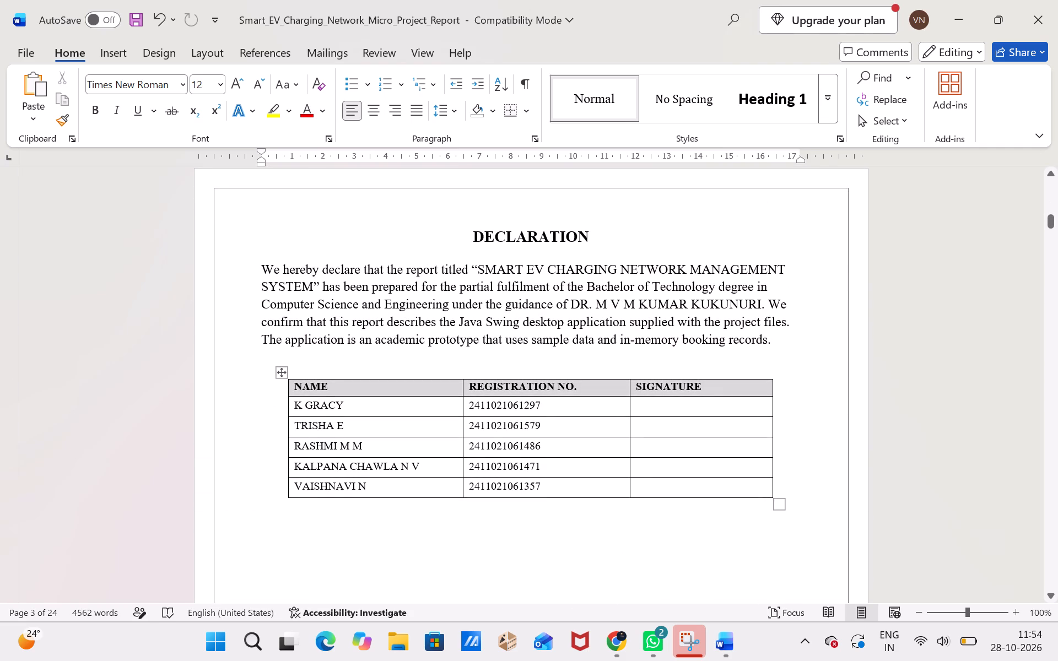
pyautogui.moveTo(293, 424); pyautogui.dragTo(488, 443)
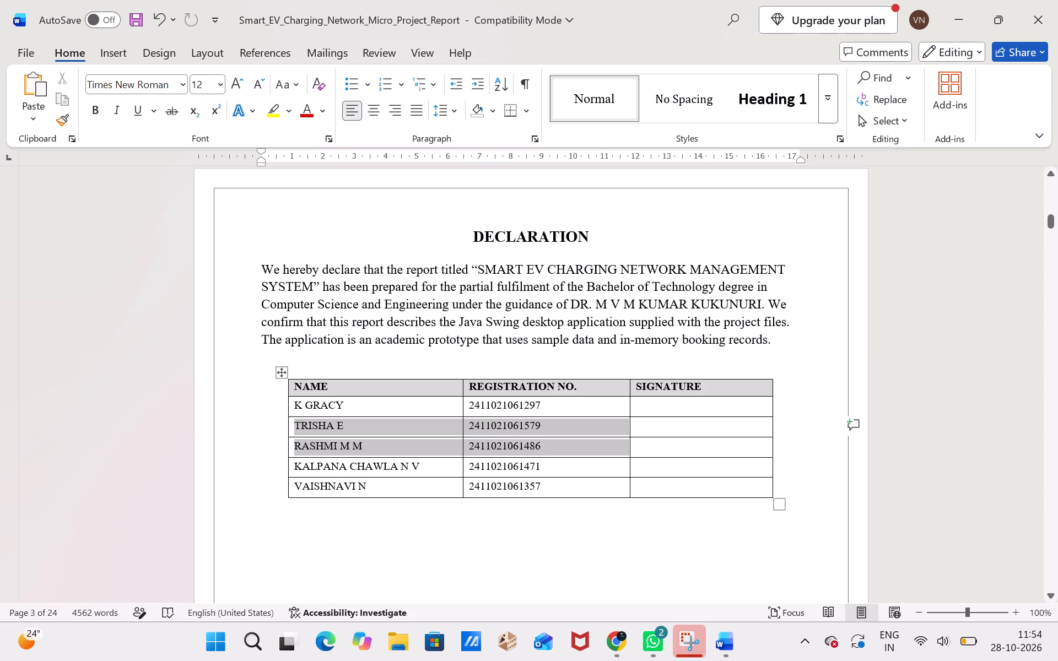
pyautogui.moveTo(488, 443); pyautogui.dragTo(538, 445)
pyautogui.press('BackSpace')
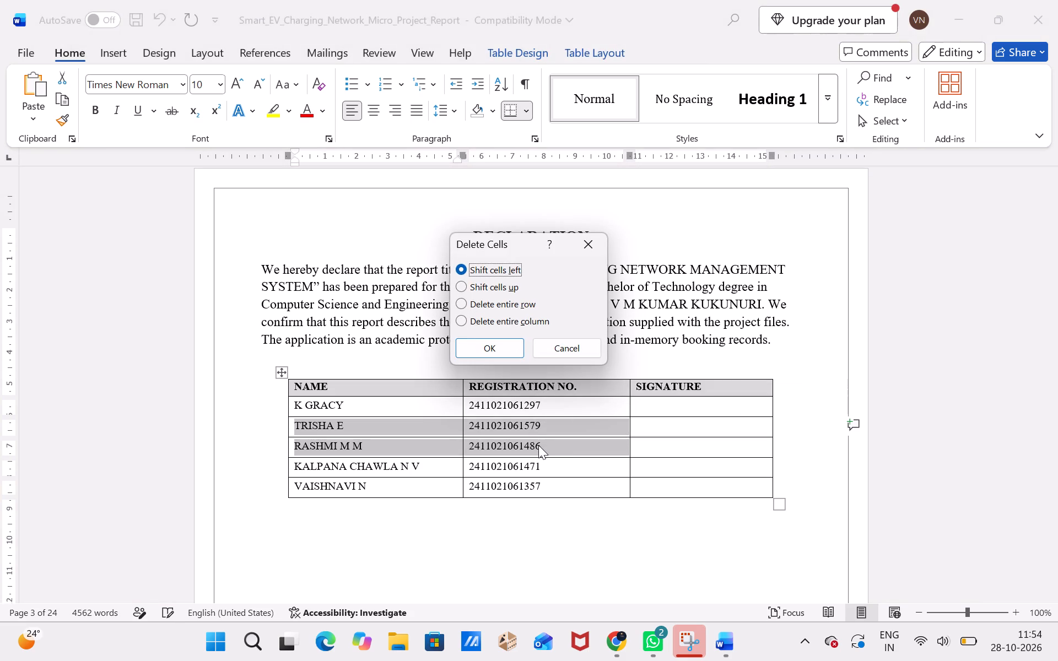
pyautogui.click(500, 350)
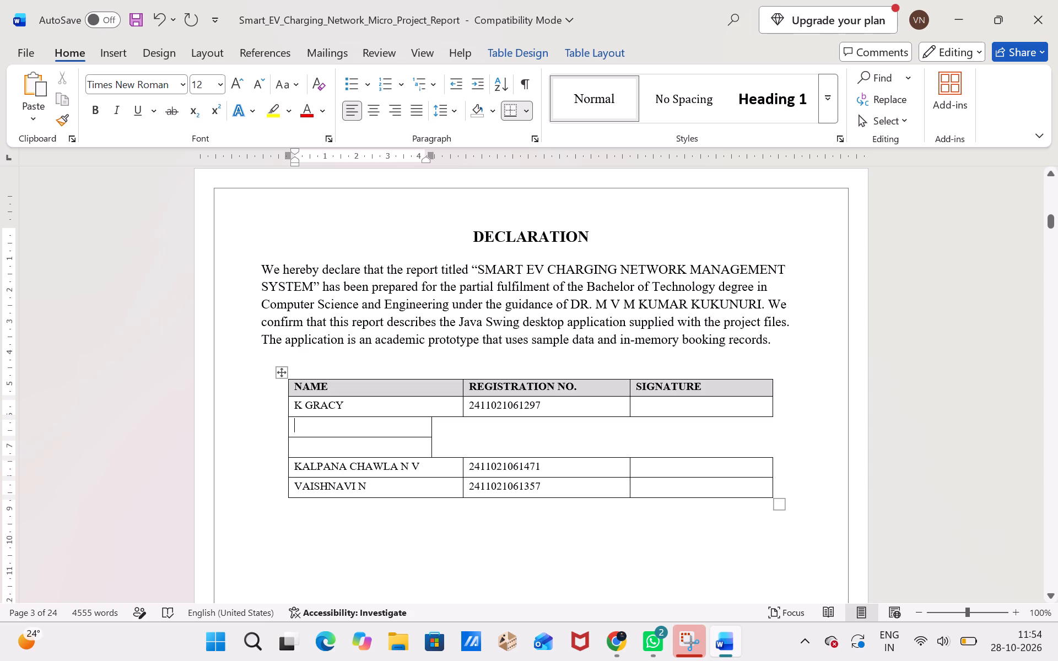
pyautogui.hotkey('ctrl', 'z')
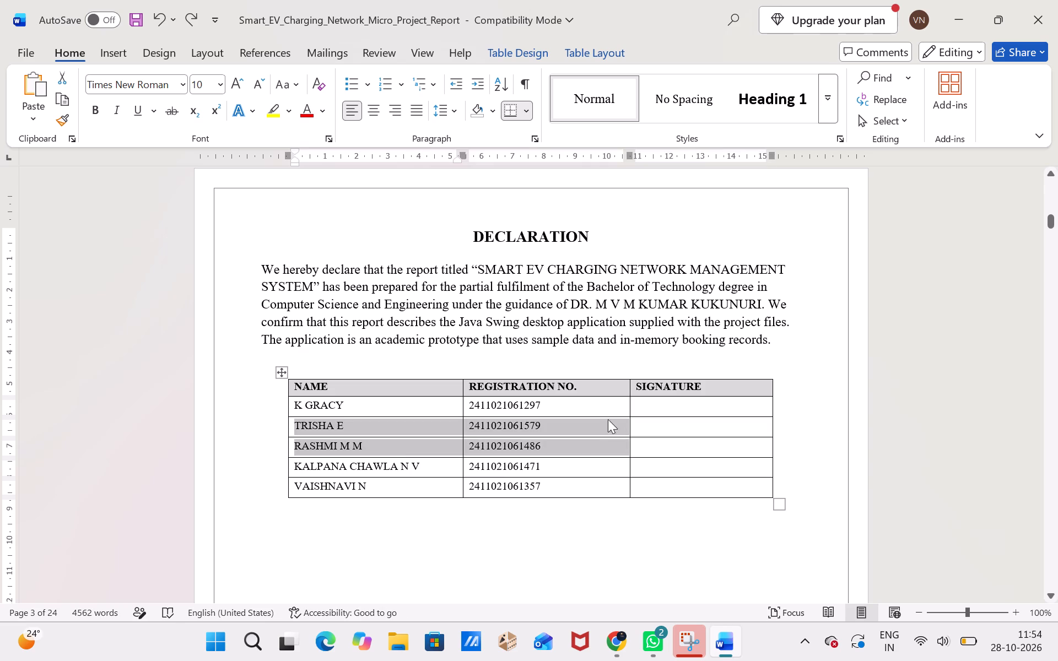
# Delete the second and third students' entries from the declaration table, including their signature cells.
pyautogui.moveTo(645, 428); pyautogui.dragTo(687, 427)
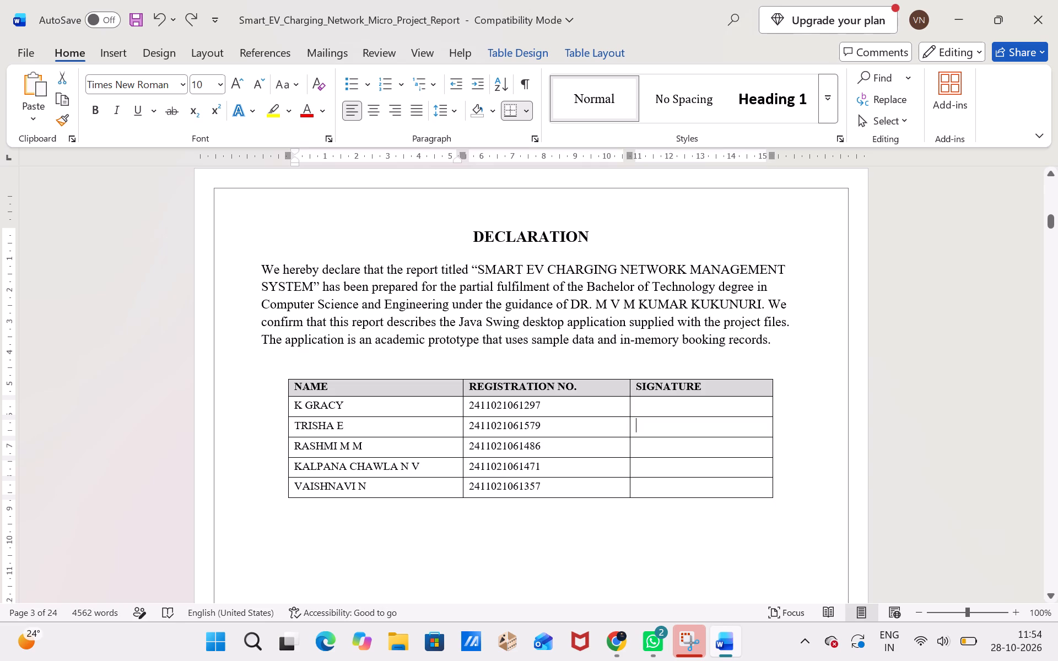
pyautogui.moveTo(687, 427); pyautogui.dragTo(699, 428)
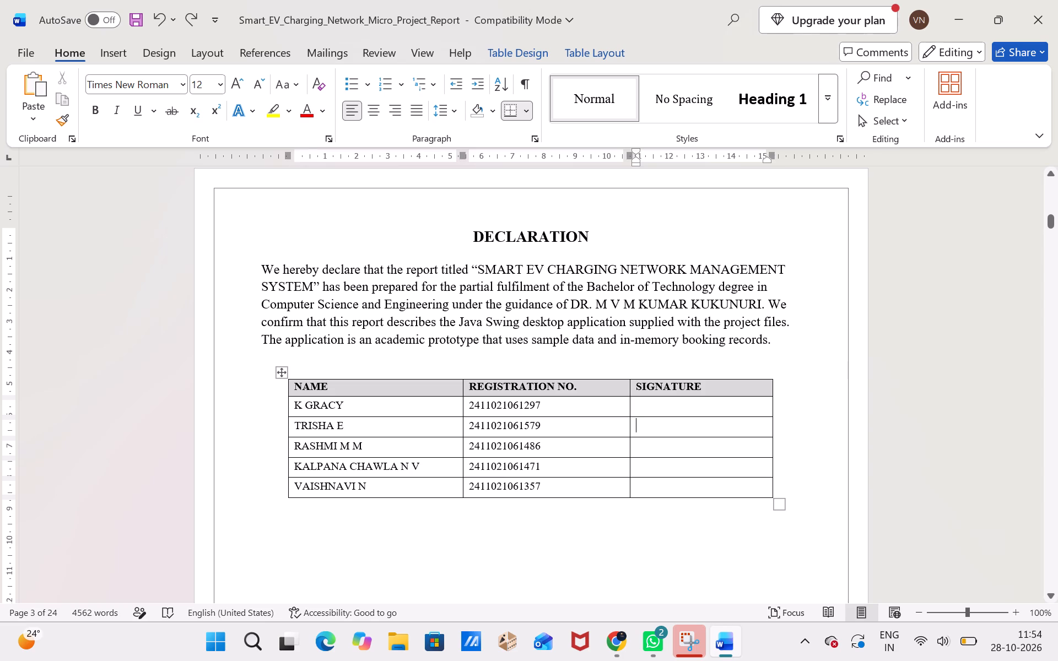
pyautogui.moveTo(296, 424); pyautogui.dragTo(720, 449)
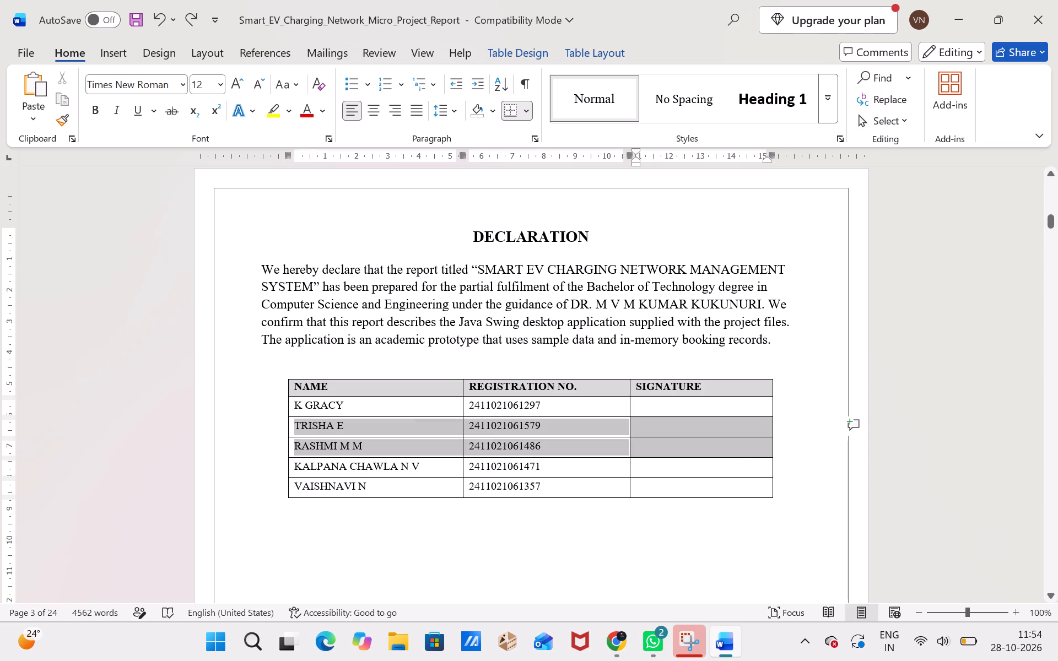
pyautogui.moveTo(720, 449); pyautogui.dragTo(735, 445)
pyautogui.press('BackSpace')
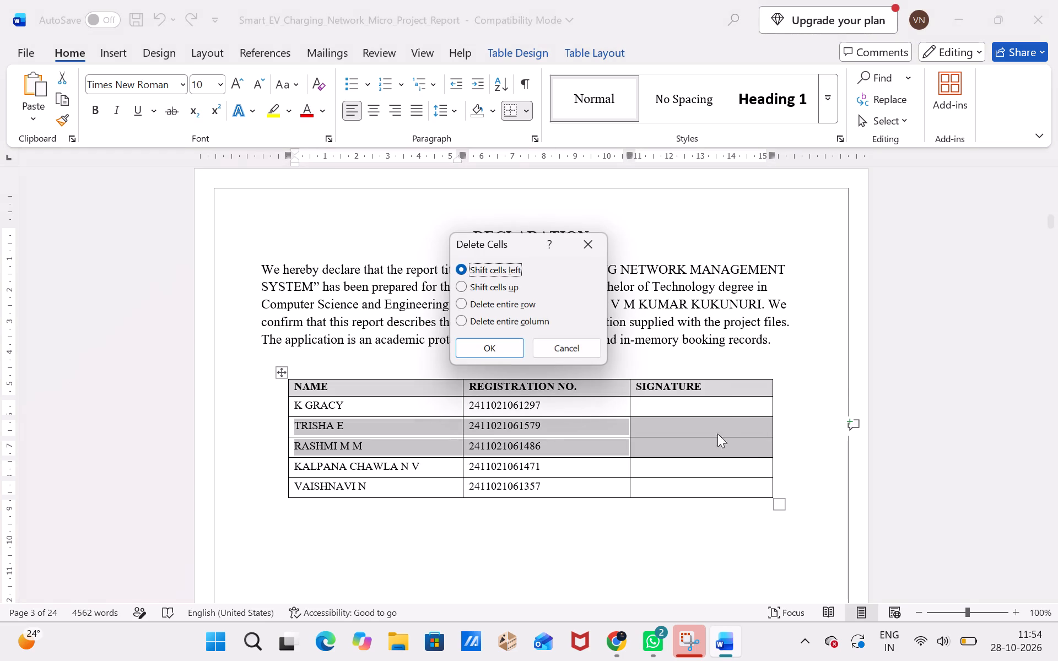
pyautogui.click(492, 346)
# Replace the guide's name in the acknowledgement's second paragraph with the new guide's name.
pyautogui.scroll(-3, 525, 487)
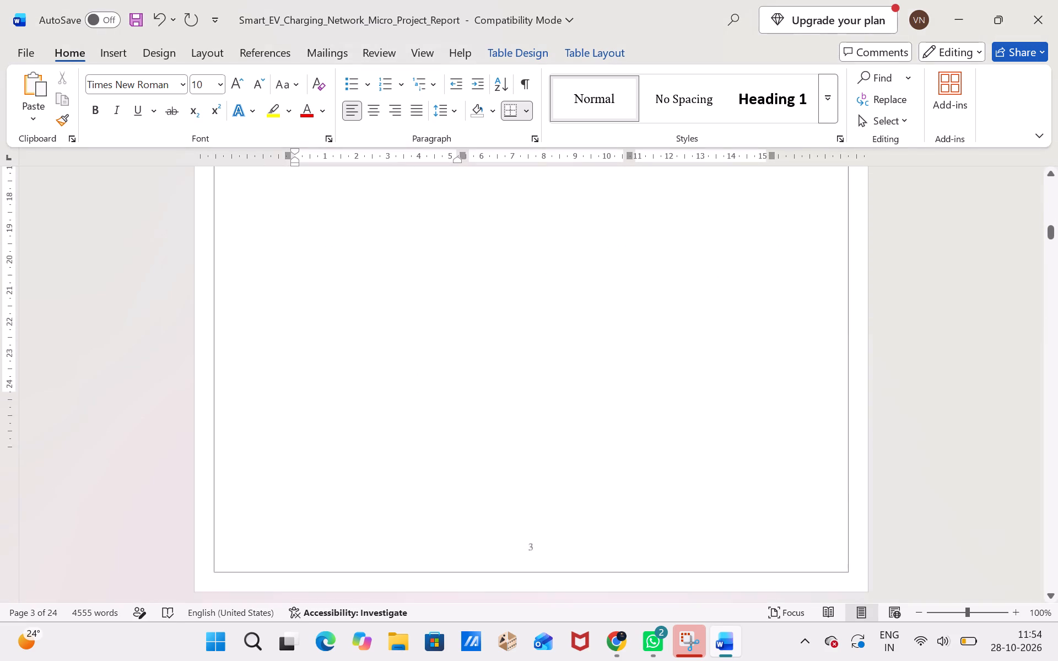
pyautogui.scroll(-6, 525, 487)
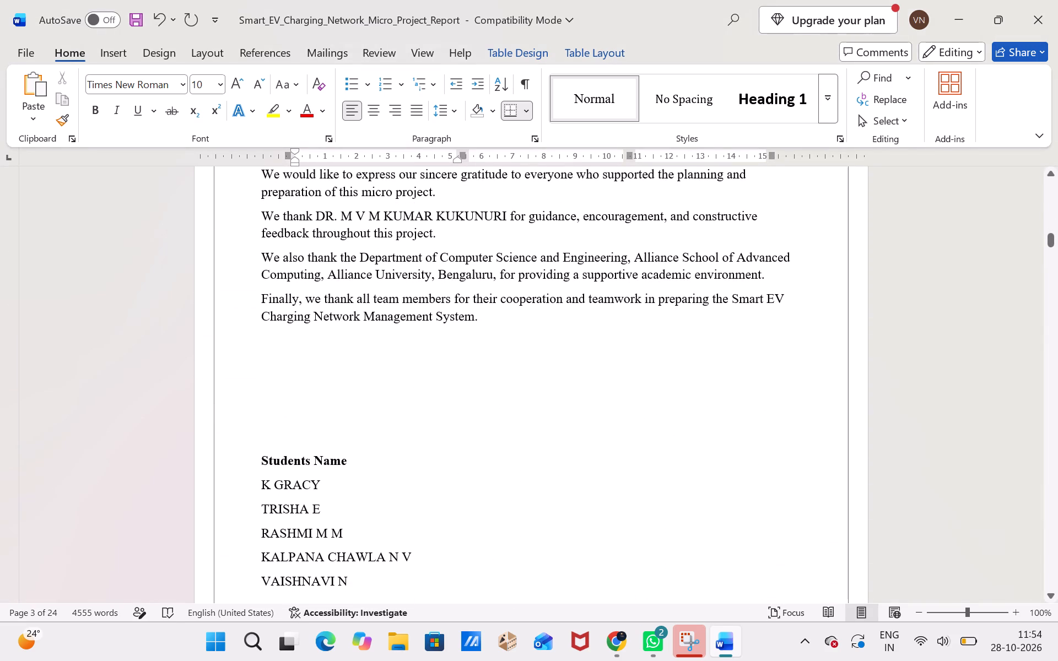
pyautogui.scroll(2, 449, 285)
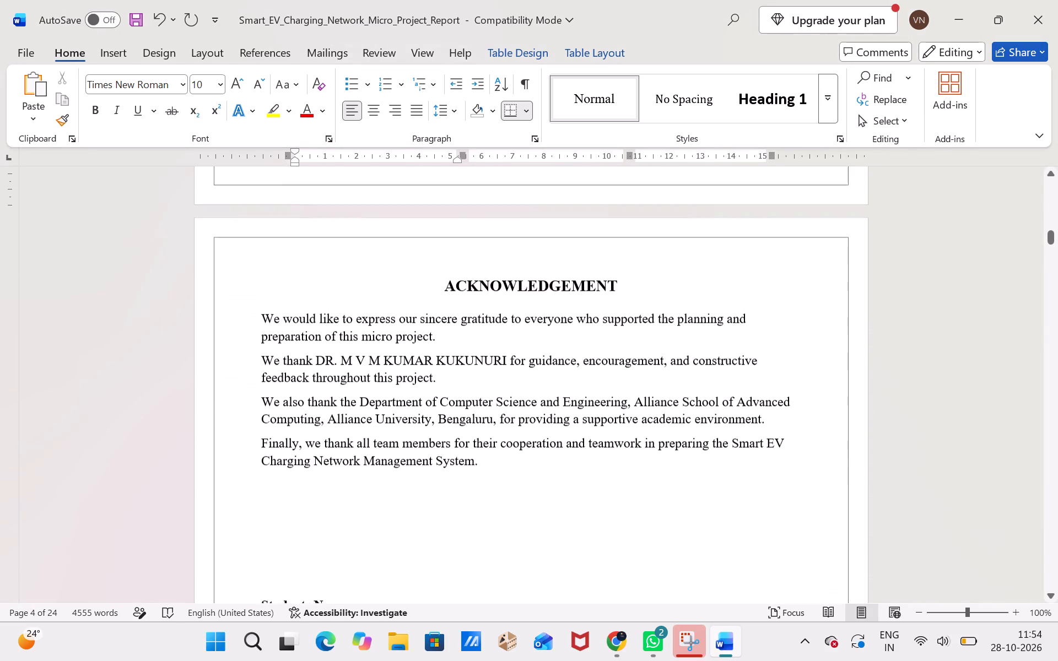
pyautogui.scroll(1, 449, 285)
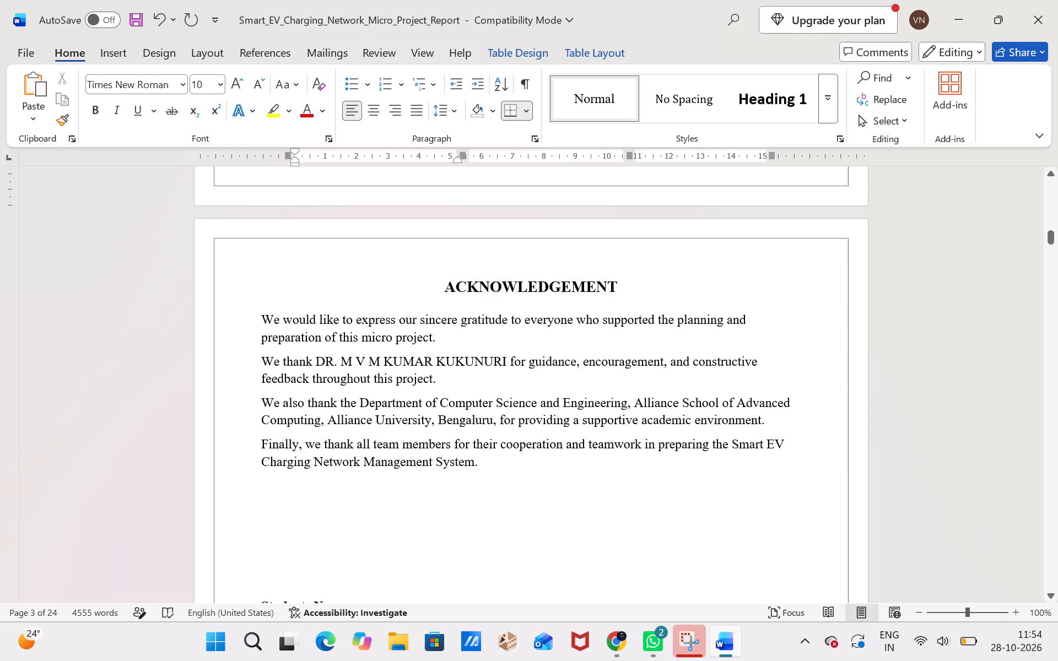
pyautogui.scroll(1, 514, 358)
pyautogui.click(503, 360)
pyautogui.moveTo(503, 360); pyautogui.dragTo(354, 350)
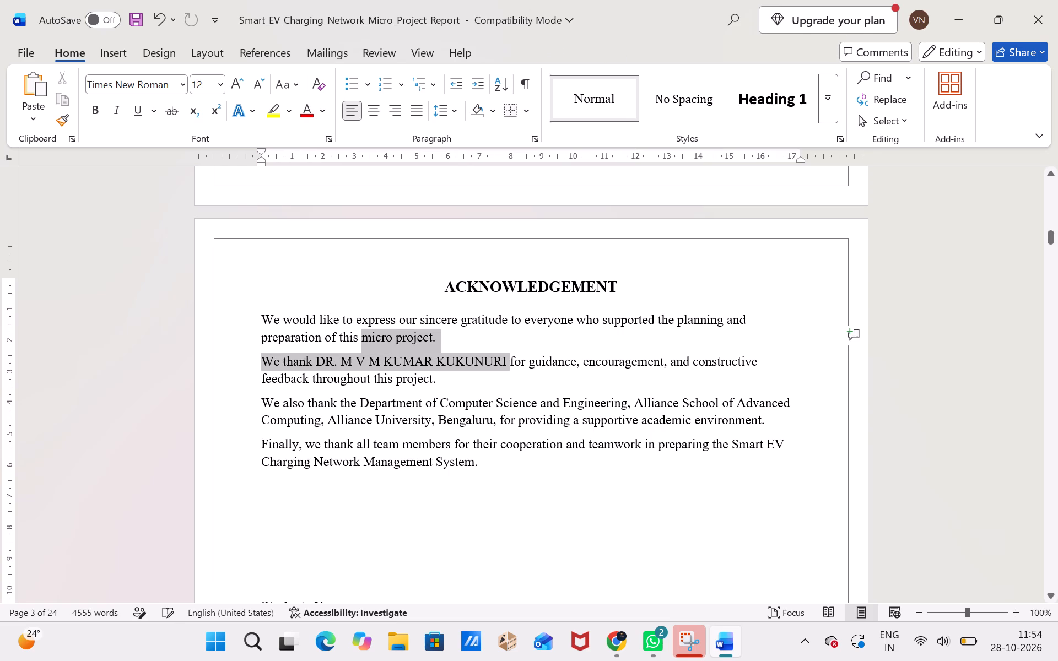
pyautogui.moveTo(354, 350); pyautogui.dragTo(315, 366)
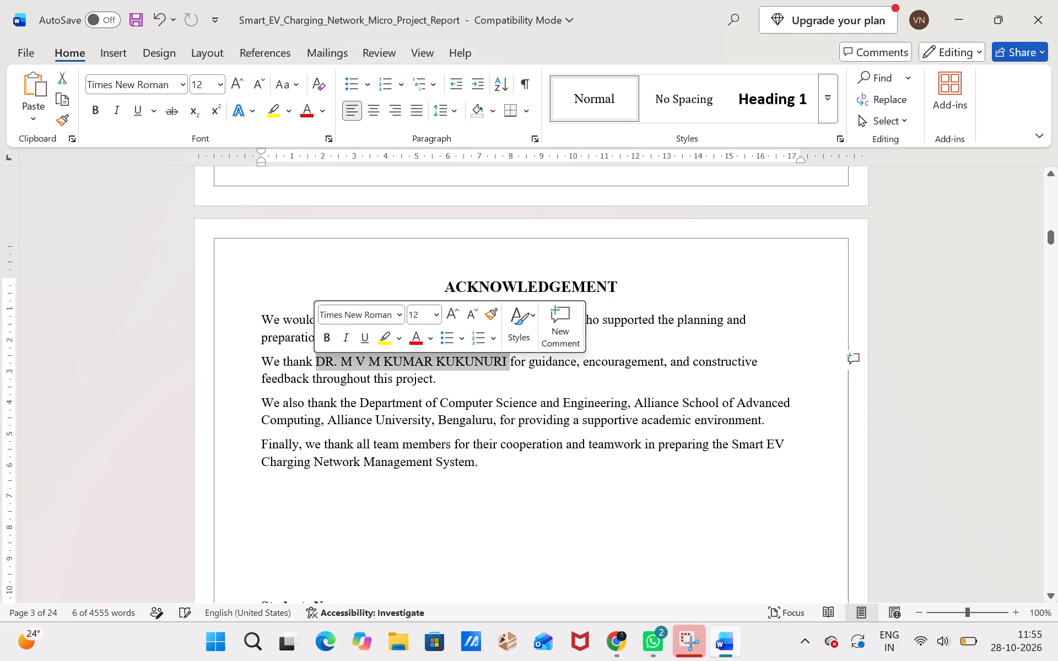
pyautogui.press('BackSpace')
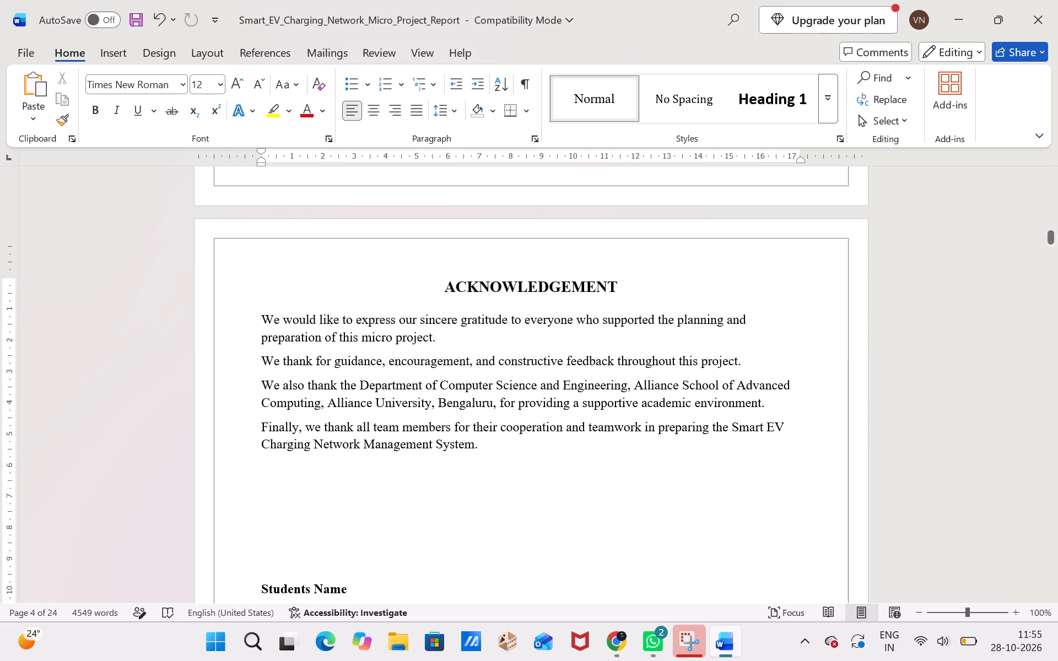
pyautogui.hotkey('shift', 'd')
pyautogui.write('ivya')
pyautogui.press('space')
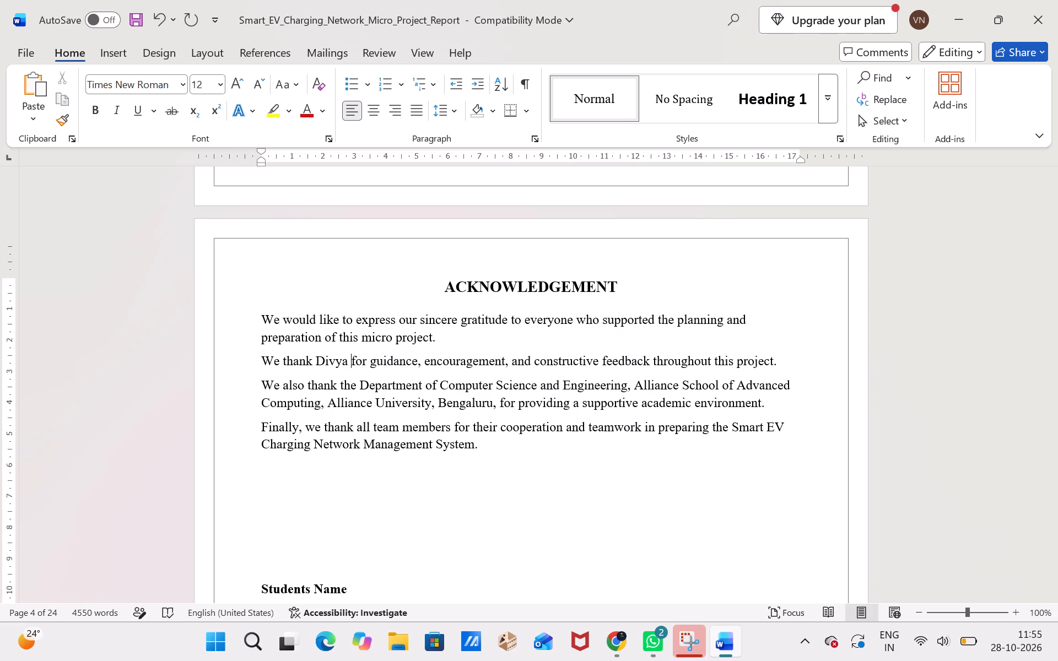
pyautogui.press('BackSpace')
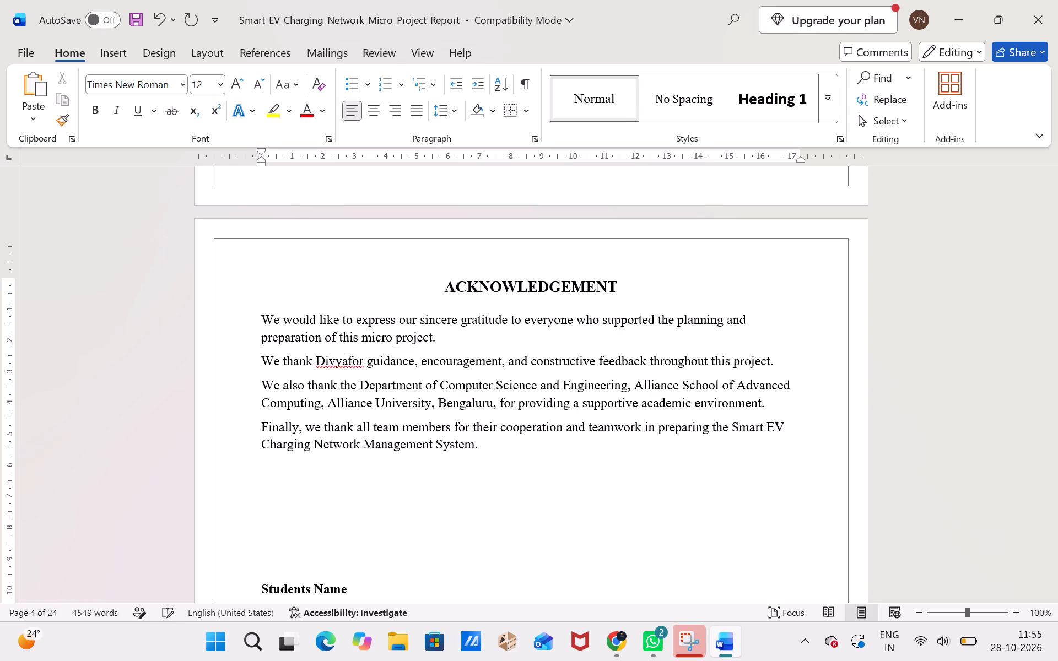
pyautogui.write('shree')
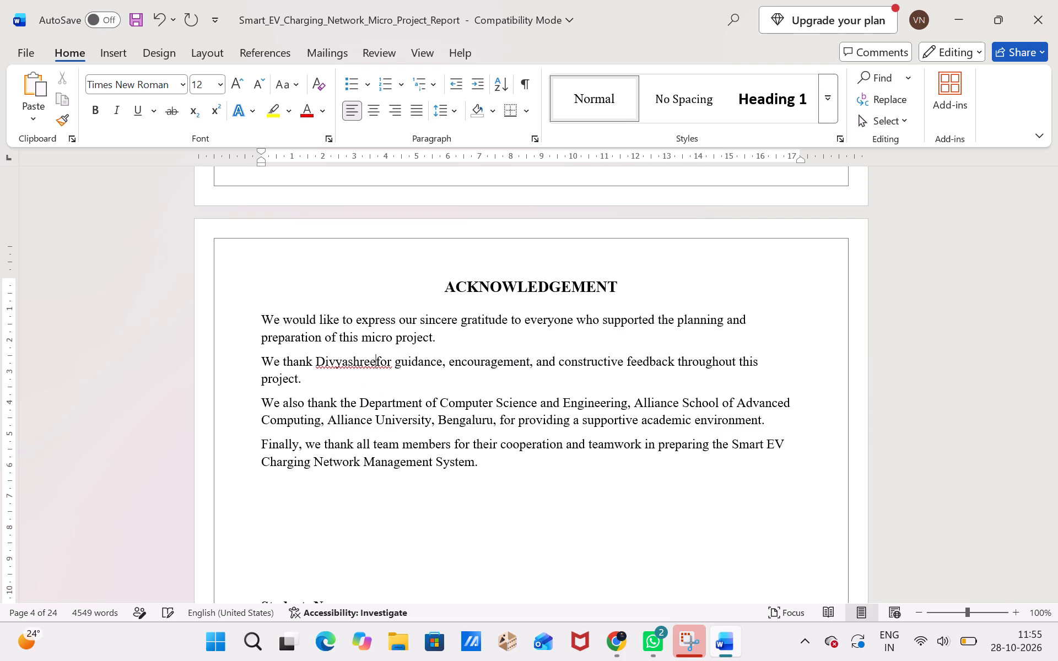
# Insert the missing space between the guide's name and "for" in the acknowledgement's second paragraph.
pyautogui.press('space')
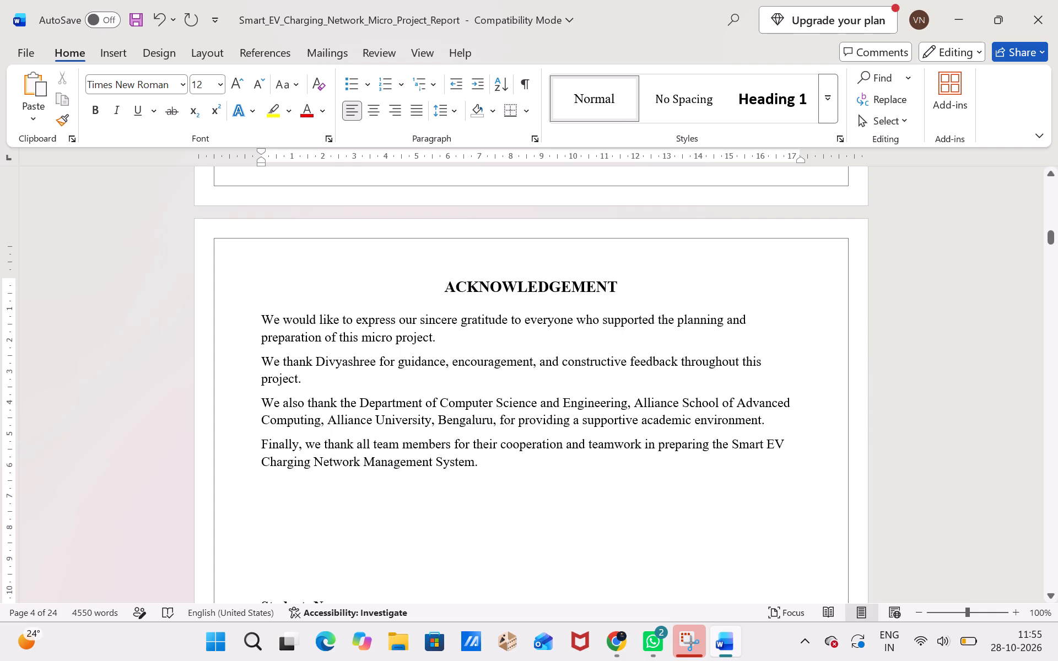
# Add the title "Mrs." directly before the guide's name in the acknowledgement's second paragraph.
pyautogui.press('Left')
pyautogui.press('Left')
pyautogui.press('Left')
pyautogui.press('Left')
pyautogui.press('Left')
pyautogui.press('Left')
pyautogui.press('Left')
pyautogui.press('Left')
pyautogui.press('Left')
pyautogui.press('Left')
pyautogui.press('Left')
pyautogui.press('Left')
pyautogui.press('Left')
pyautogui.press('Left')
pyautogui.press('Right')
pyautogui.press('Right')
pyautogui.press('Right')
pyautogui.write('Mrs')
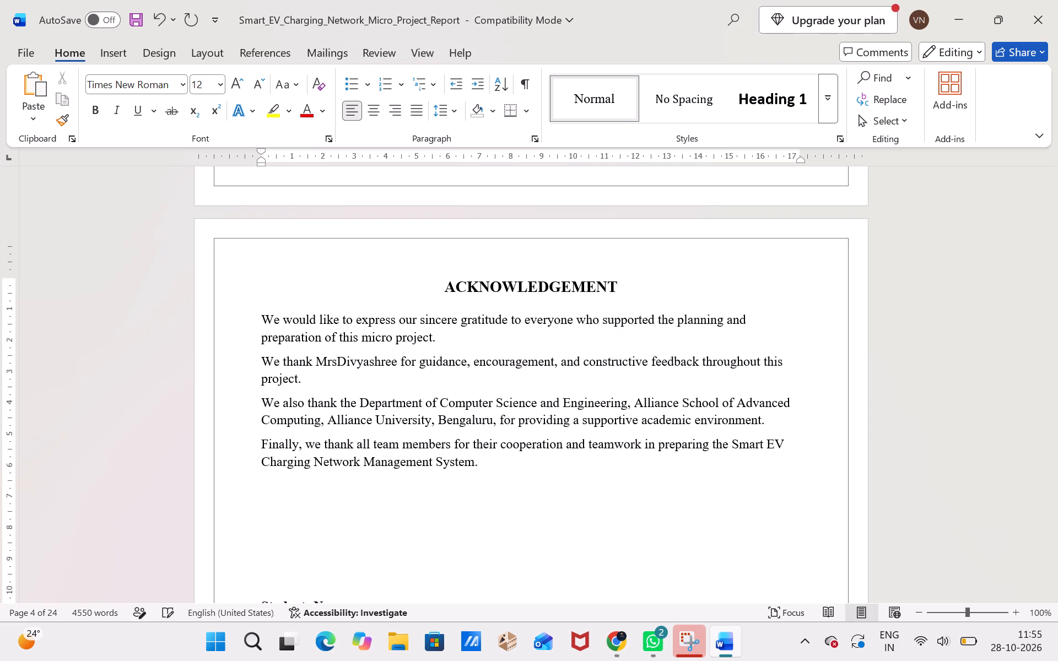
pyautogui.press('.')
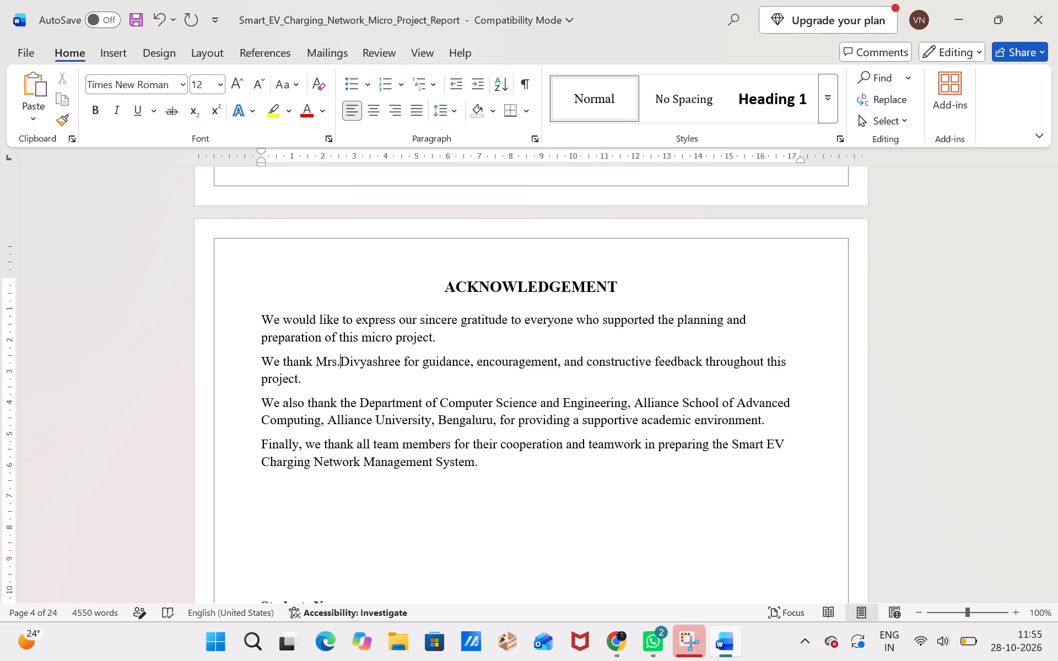
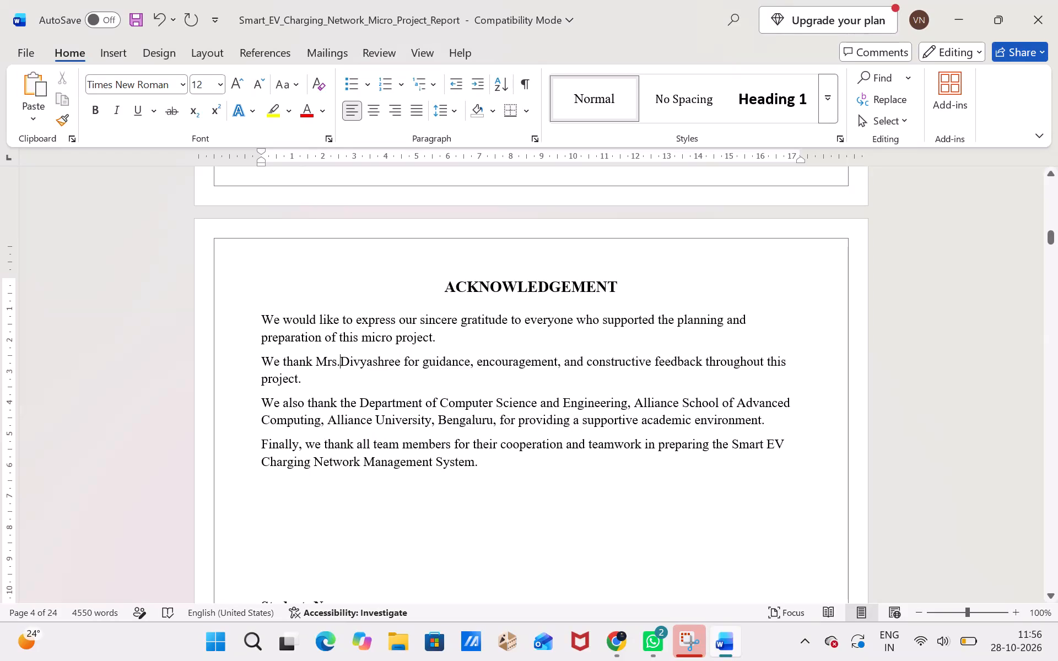
# Delete the second and third students' names from the Students Name list on the acknowledgement page.
pyautogui.keyDown('ctrl'); pyautogui.scroll(-2, 489, 366); pyautogui.keyUp('ctrl')
pyautogui.keyDown('ctrl'); pyautogui.scroll(1, 489, 366); pyautogui.keyUp('ctrl')
pyautogui.keyDown('ctrl'); pyautogui.scroll(-1, 489, 366); pyautogui.keyUp('ctrl')
pyautogui.scroll(-4, 488, 402)
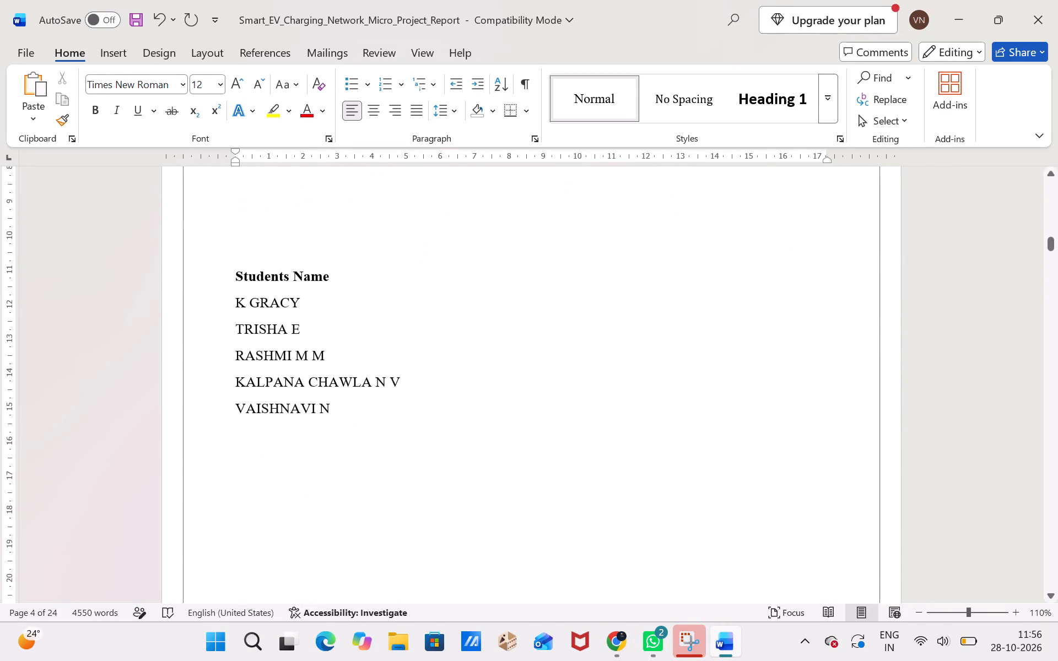
pyautogui.scroll(1, 488, 402)
pyautogui.moveTo(235, 307); pyautogui.dragTo(288, 330)
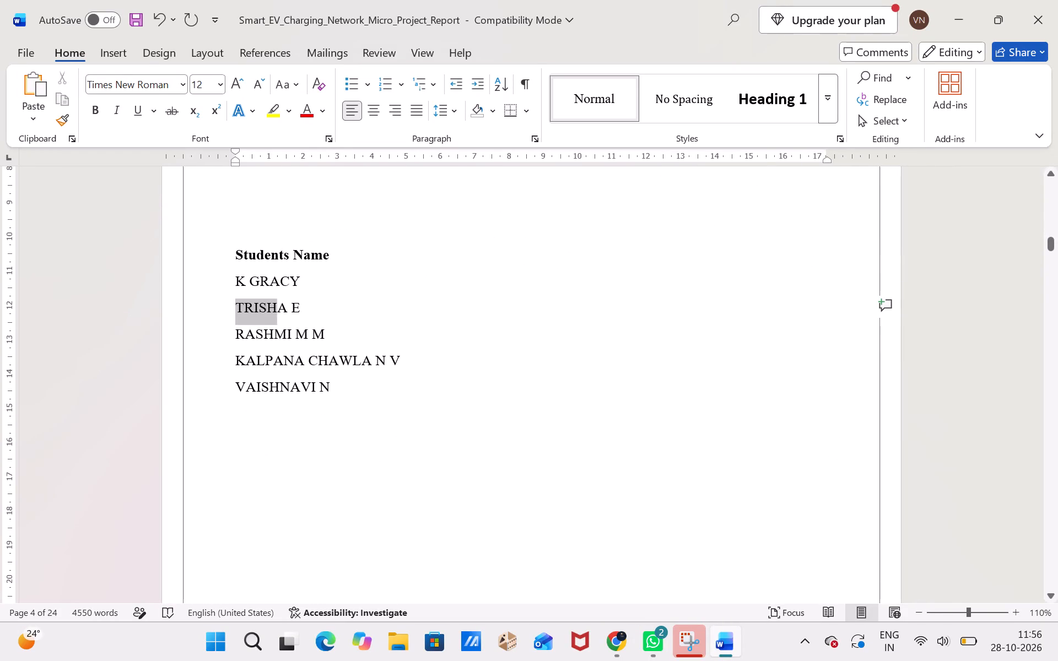
pyautogui.moveTo(288, 330); pyautogui.dragTo(334, 342)
pyautogui.press('BackSpace')
# Review the rest of the report, from the abstract and table of contents through the chapters to the source code on the last page.
pyautogui.scroll(-1, 345, 328)
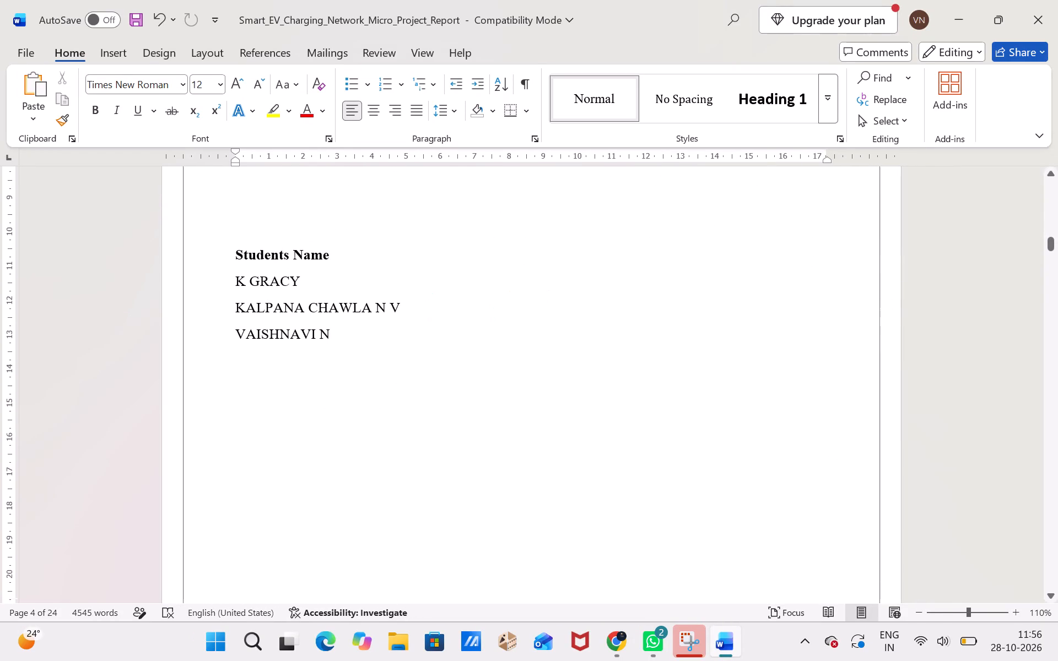
pyautogui.scroll(-6, 345, 328)
pyautogui.scroll(1, 345, 328)
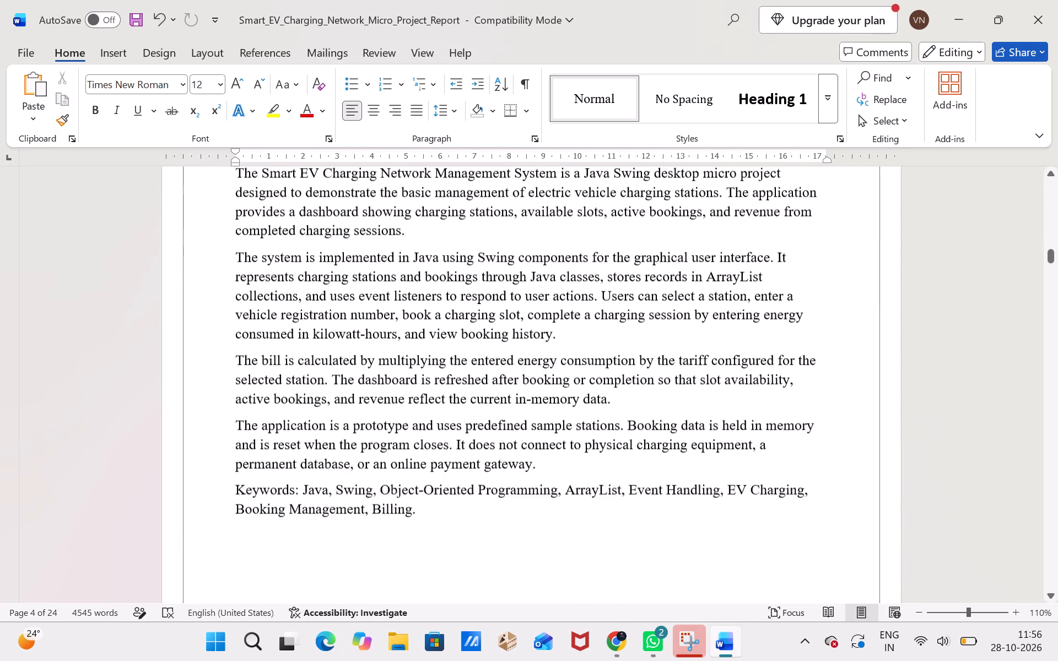
pyautogui.scroll(-8, 345, 328)
pyautogui.scroll(2, 345, 328)
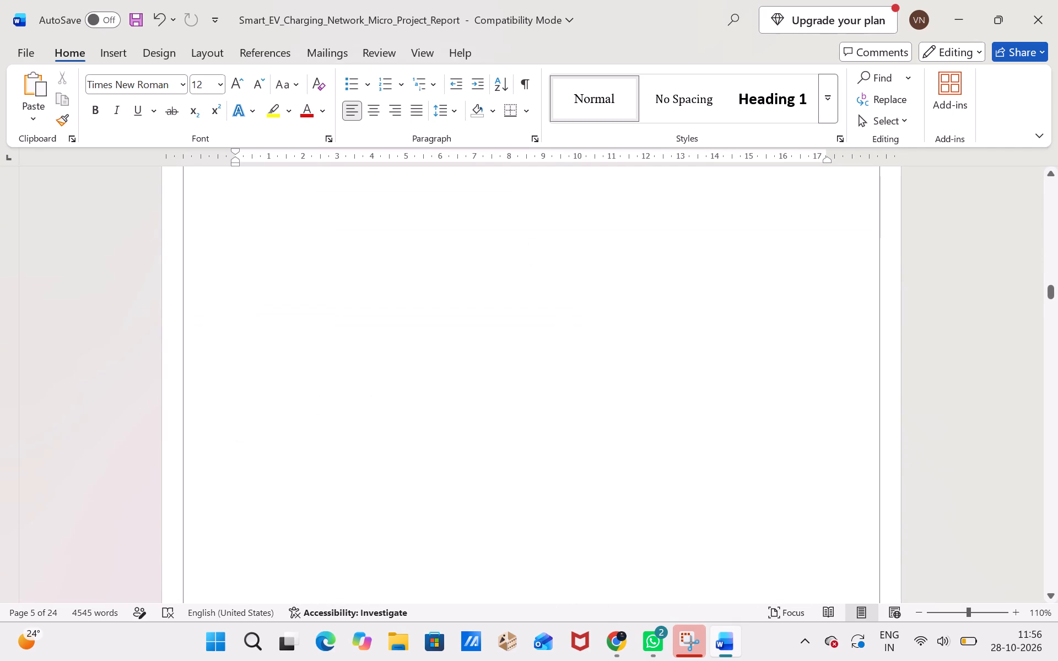
pyautogui.scroll(8, 345, 328)
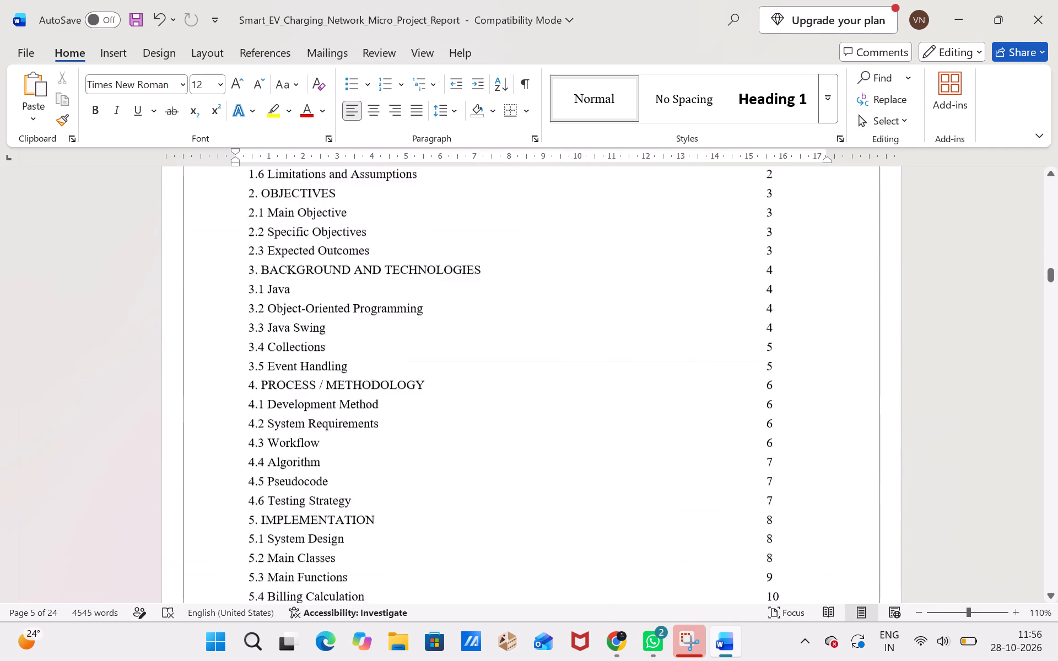
pyautogui.scroll(1, 345, 328)
pyautogui.scroll(-3, 345, 328)
pyautogui.scroll(2, 345, 328)
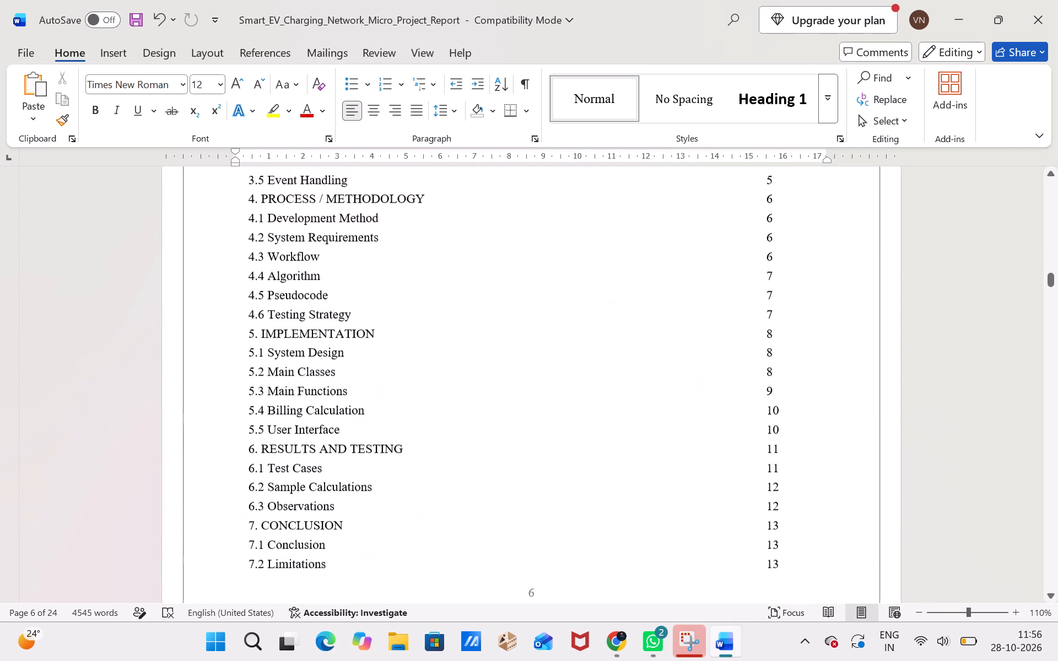
pyautogui.scroll(3, 345, 328)
pyautogui.scroll(-10, 345, 328)
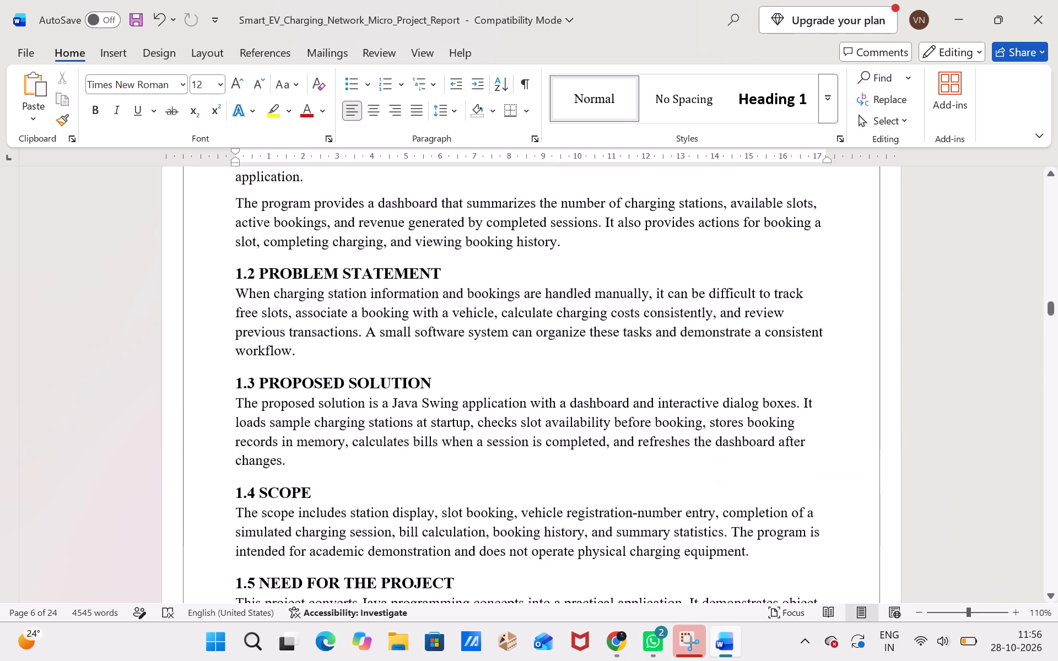
pyautogui.scroll(-1, 345, 328)
pyautogui.scroll(1, 345, 328)
pyautogui.scroll(-6, 345, 328)
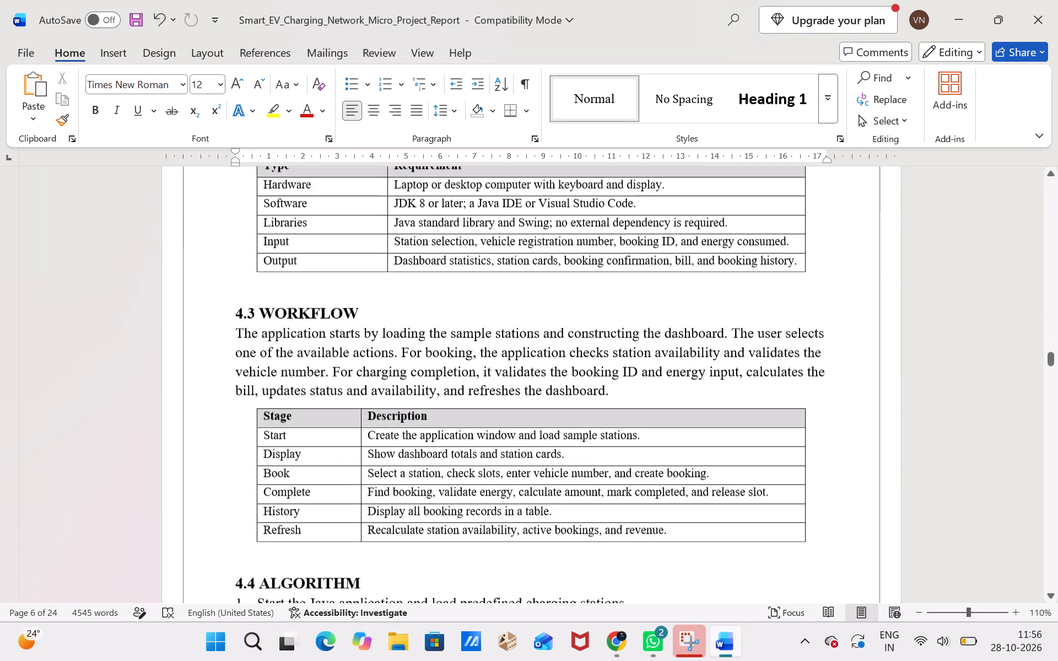
pyautogui.scroll(-1, 345, 328)
pyautogui.scroll(1, 345, 328)
pyautogui.scroll(-10, 345, 328)
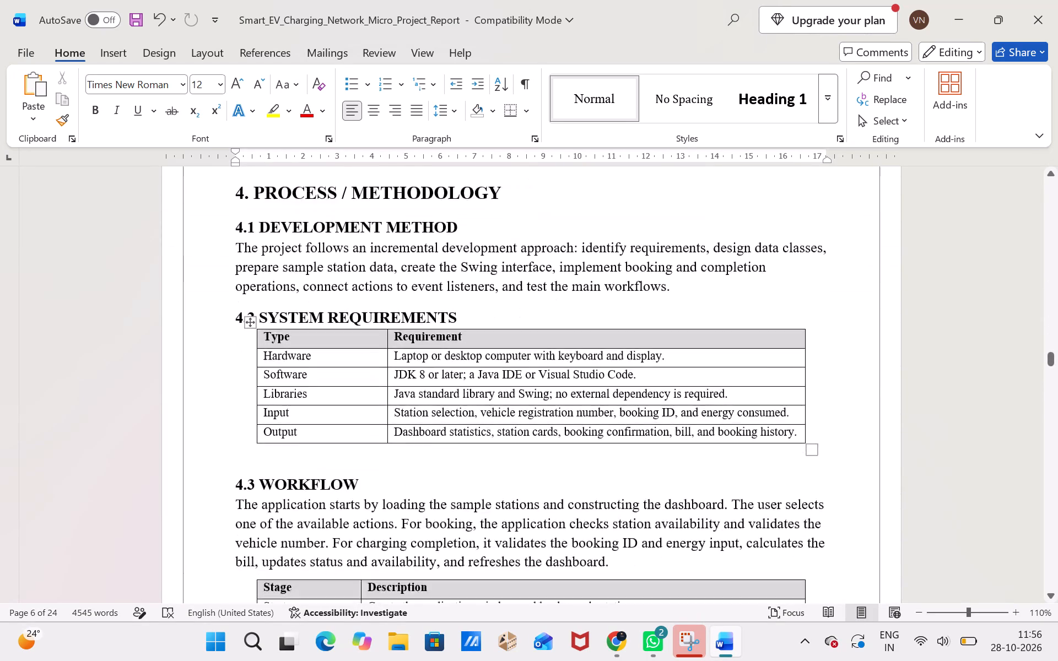
pyautogui.scroll(-20, 345, 328)
pyautogui.scroll(-10, 345, 328)
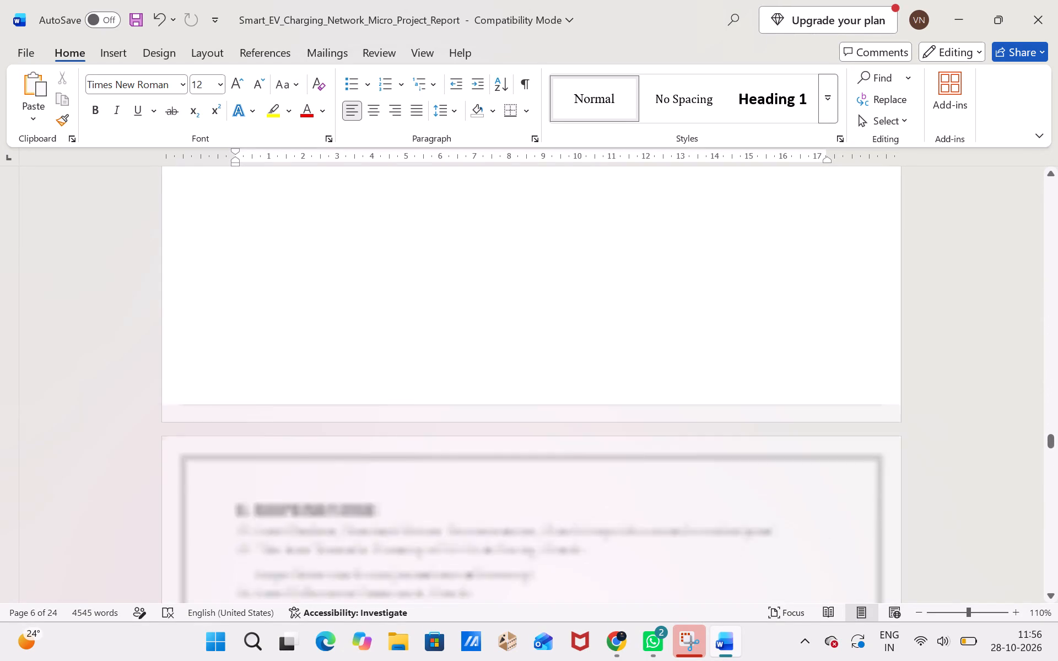
pyautogui.scroll(-10, 345, 328)
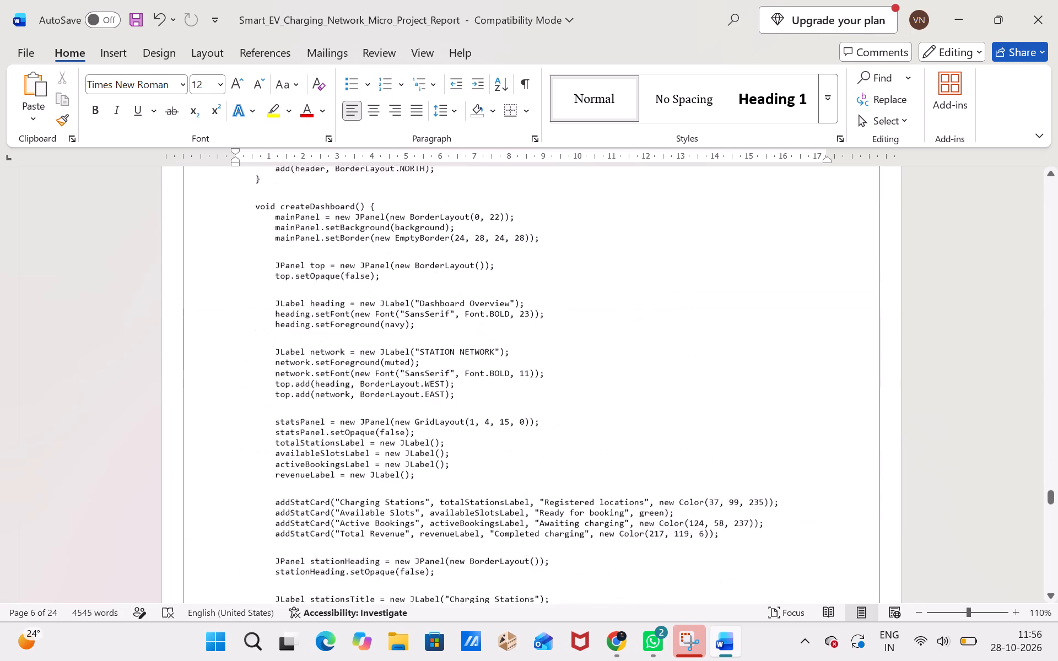
pyautogui.scroll(-4, 345, 328)
pyautogui.scroll(-7, 365, 274)
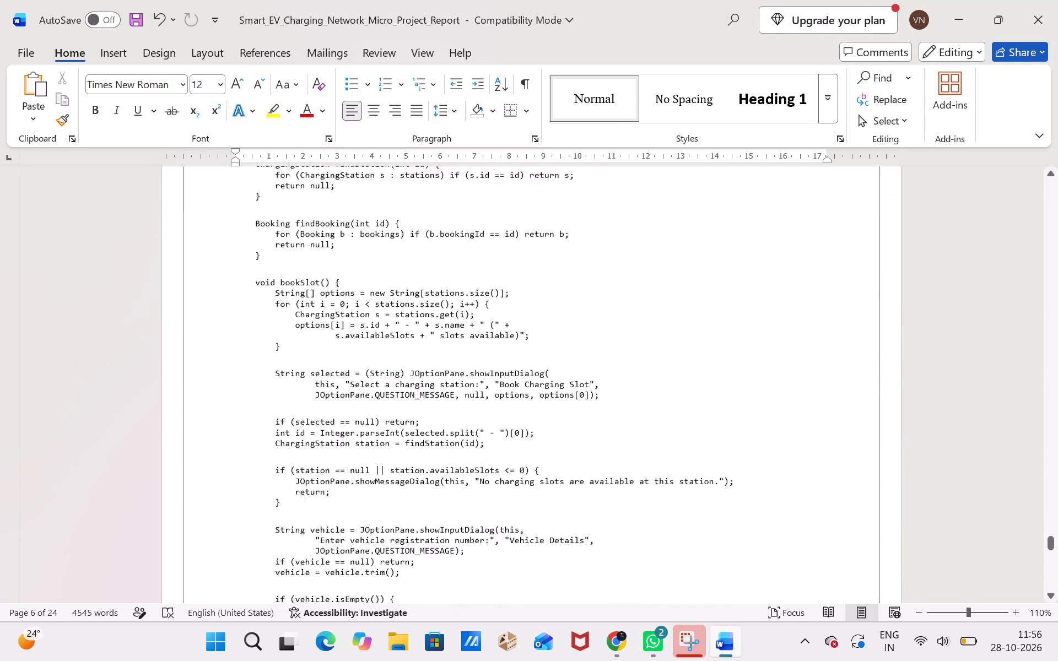
pyautogui.scroll(-11, 365, 274)
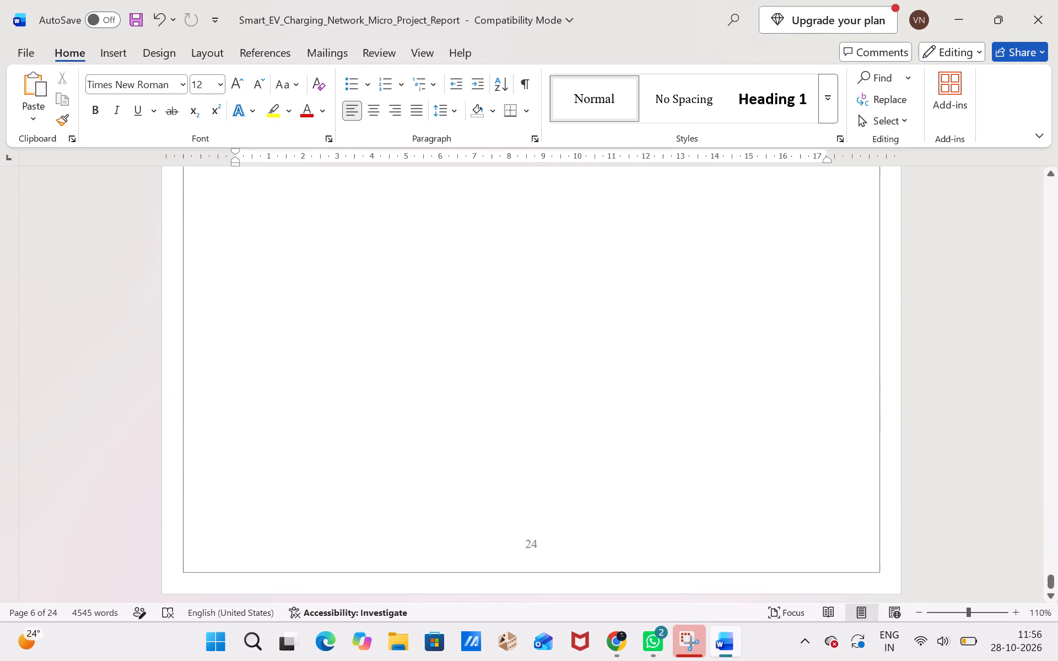
pyautogui.scroll(-1, 365, 274)
pyautogui.scroll(7, 365, 274)
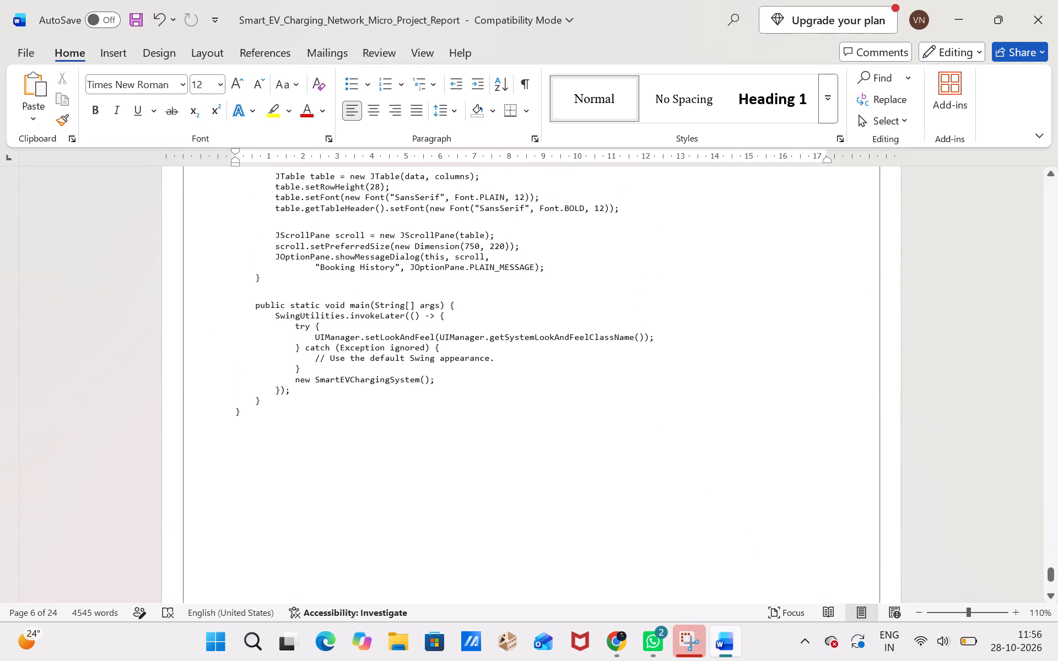
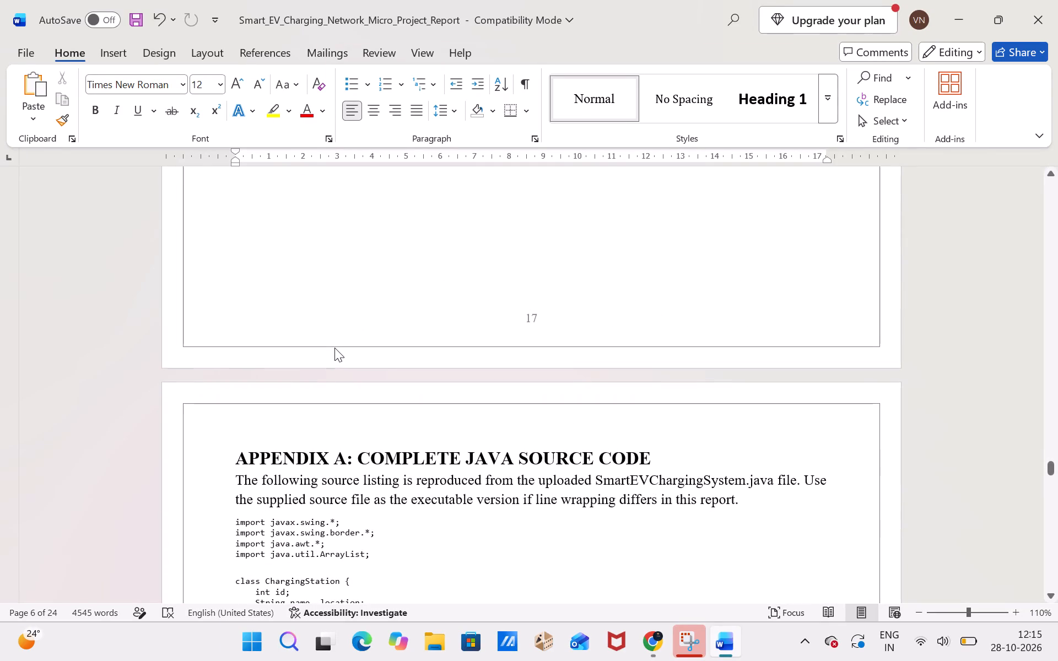
pyautogui.hscroll(1, 334, 348)
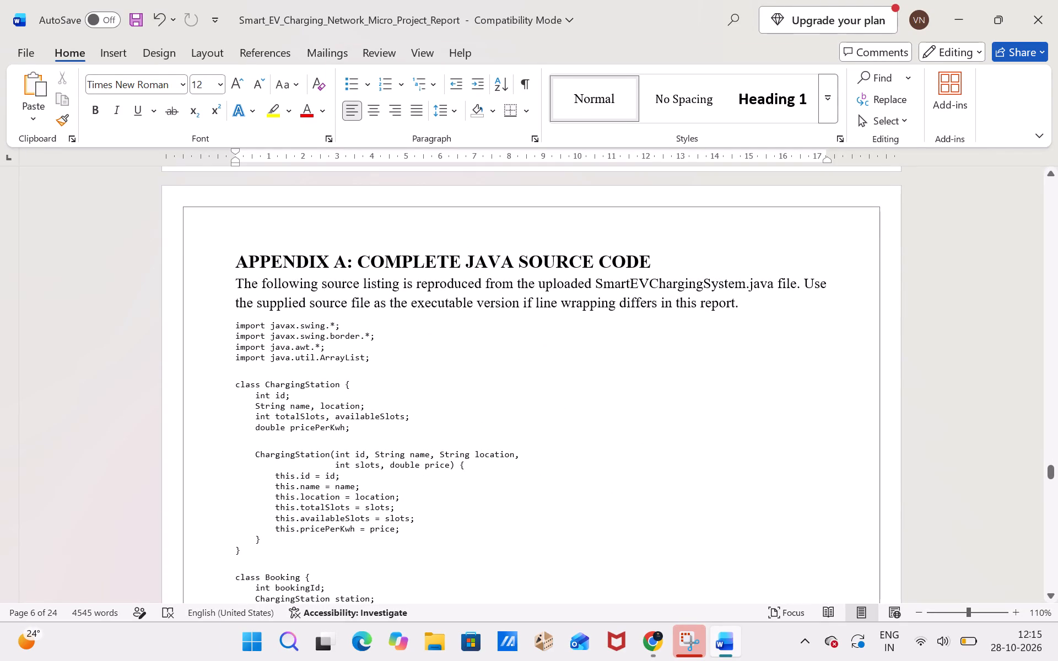
pyautogui.scroll(-2, 334, 348)
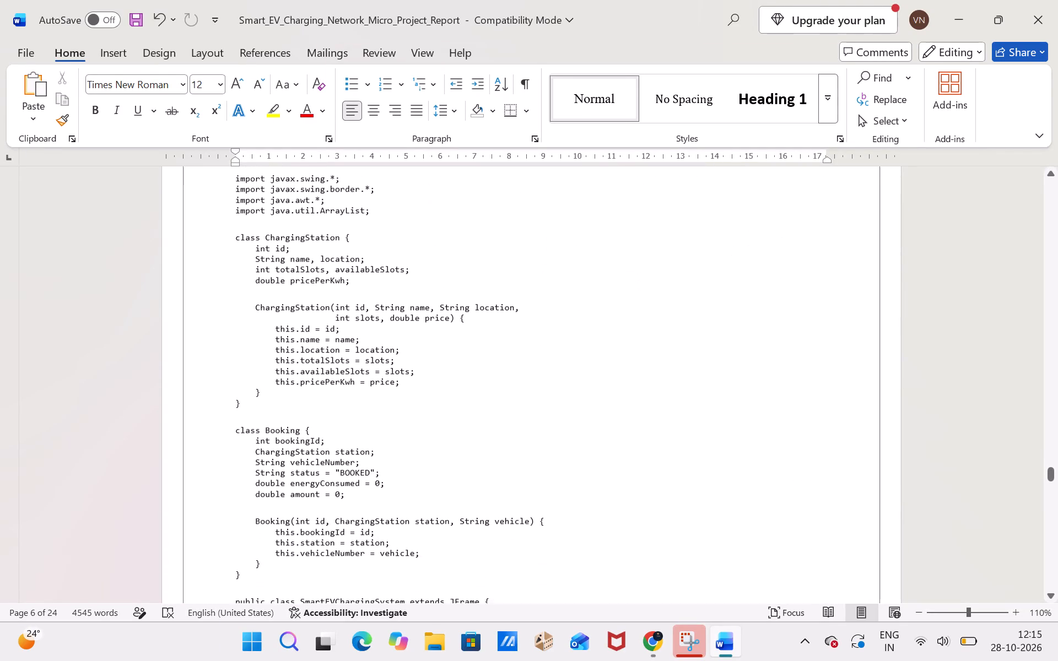
pyautogui.scroll(-2, 334, 348)
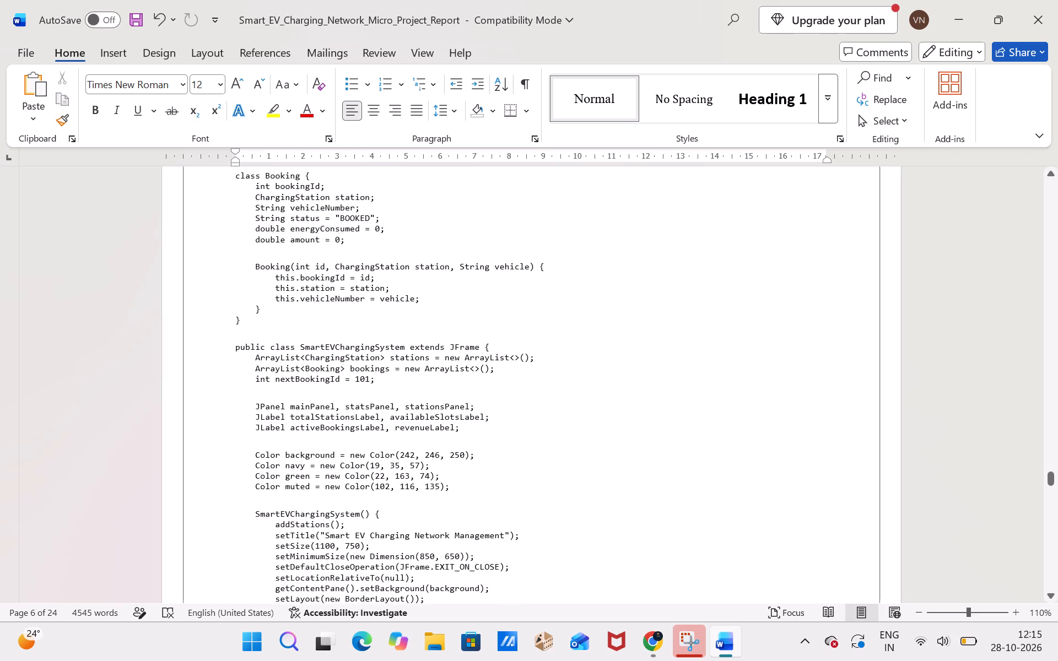
pyautogui.scroll(-1, 334, 348)
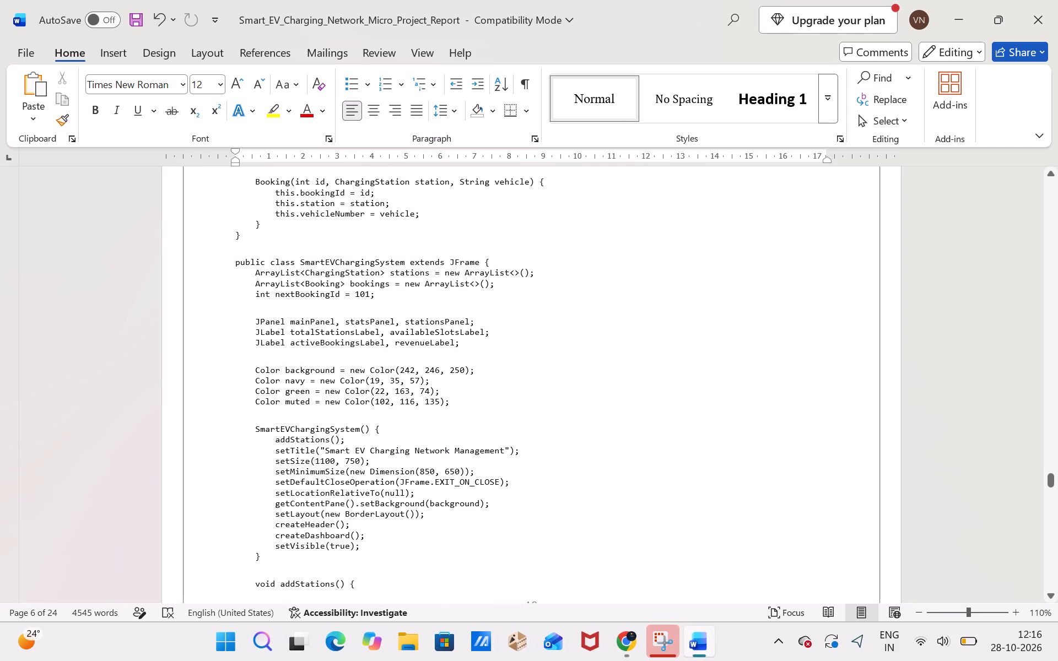
pyautogui.scroll(-3, 334, 348)
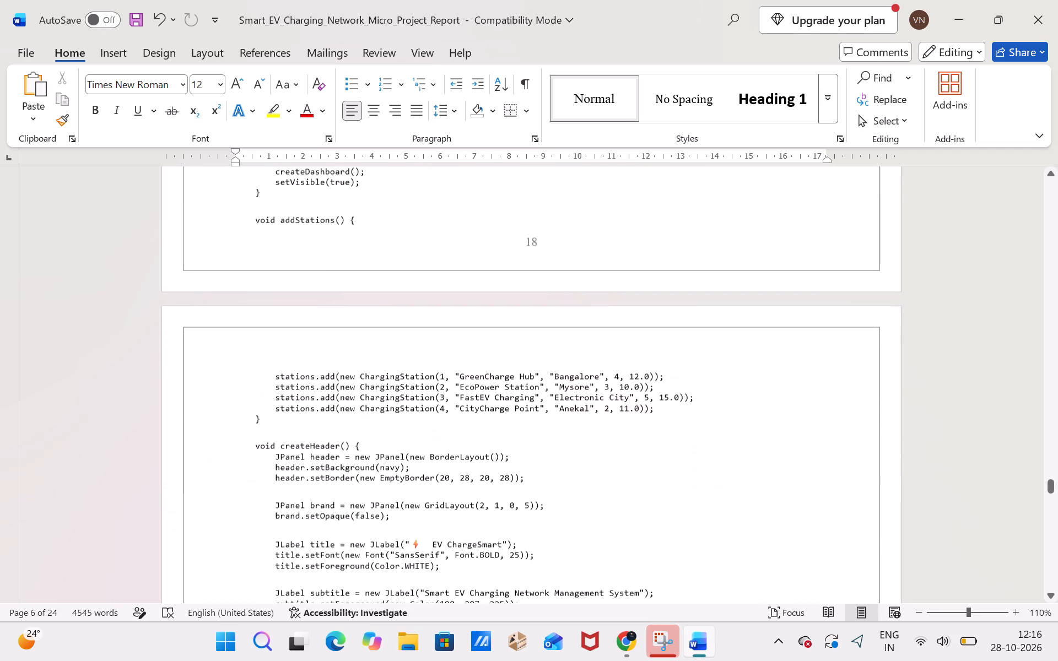
pyautogui.scroll(-8, 334, 348)
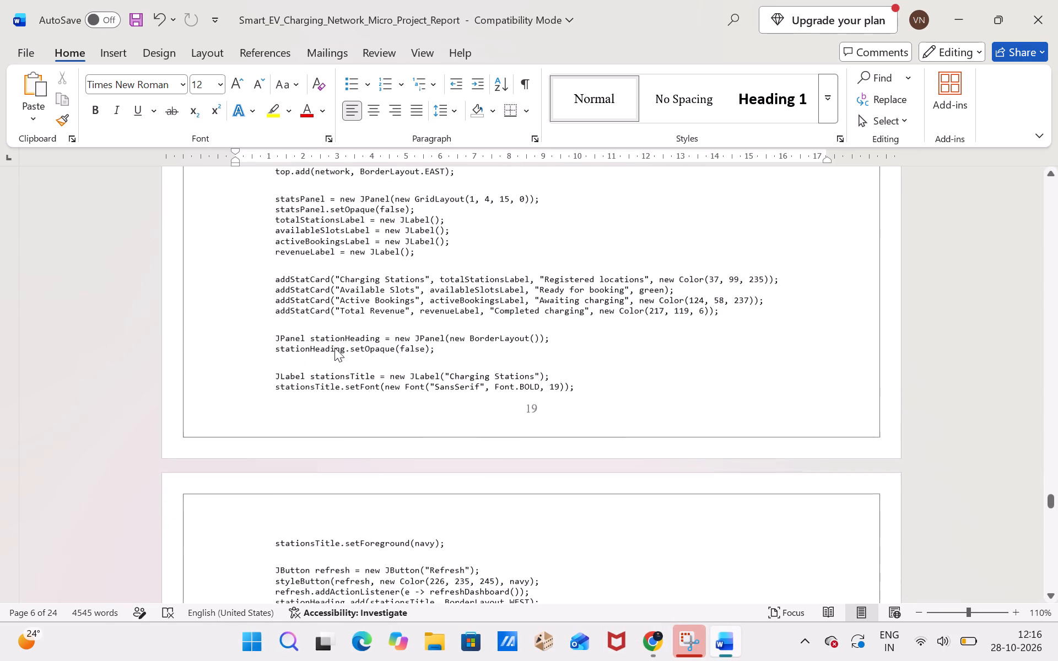
pyautogui.scroll(-7, 334, 348)
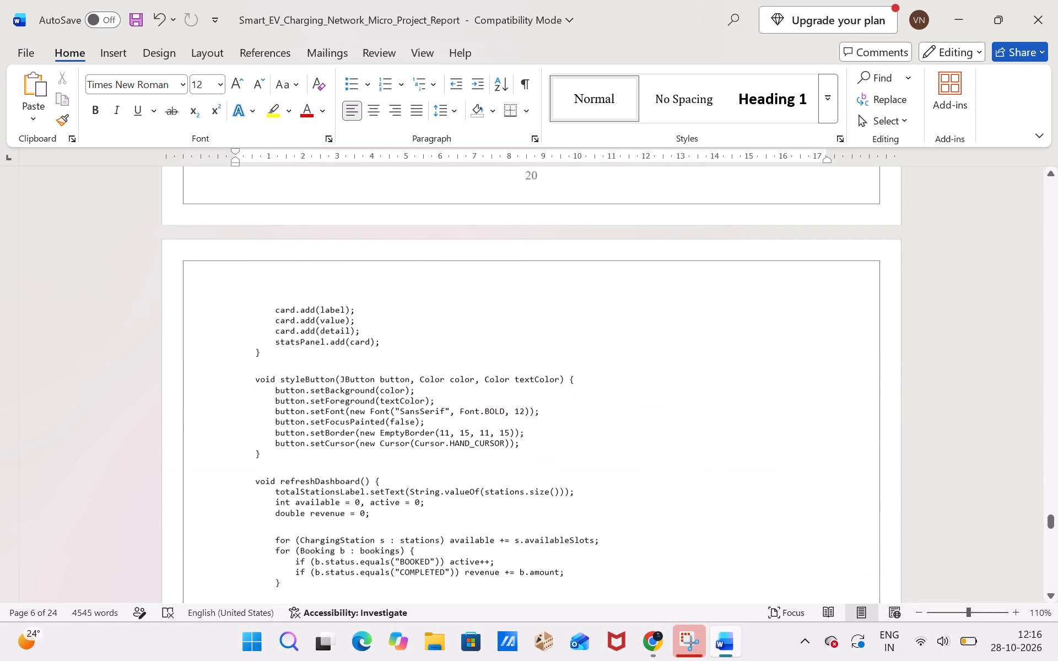
pyautogui.scroll(-11, 334, 348)
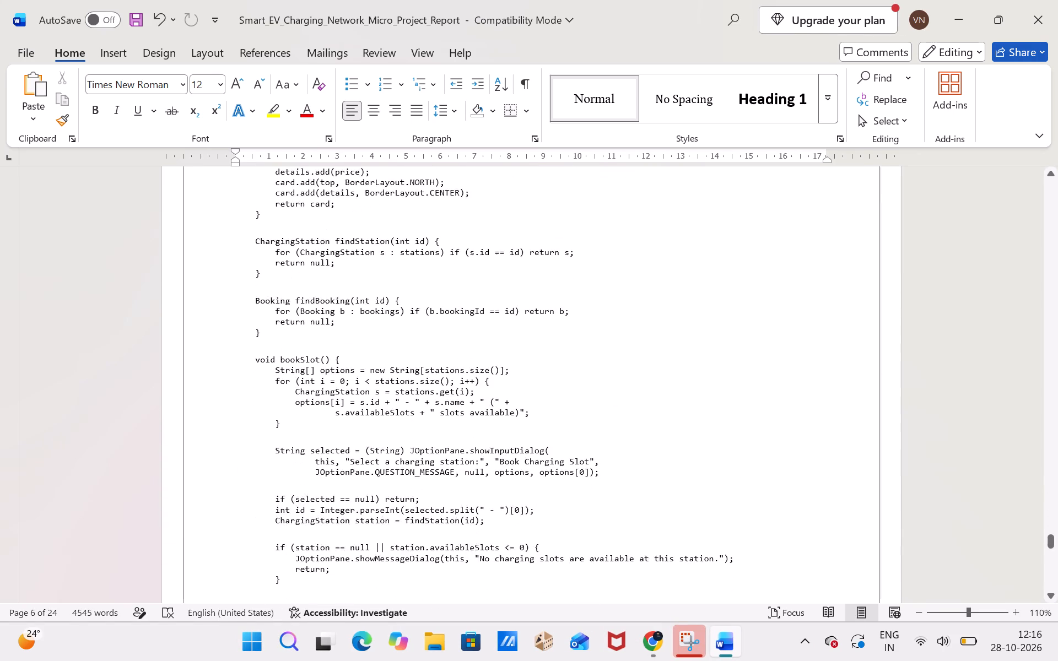
pyautogui.scroll(-11, 334, 348)
# Go back through the report to the contents page and review its list of sections.
pyautogui.scroll(3, 334, 348)
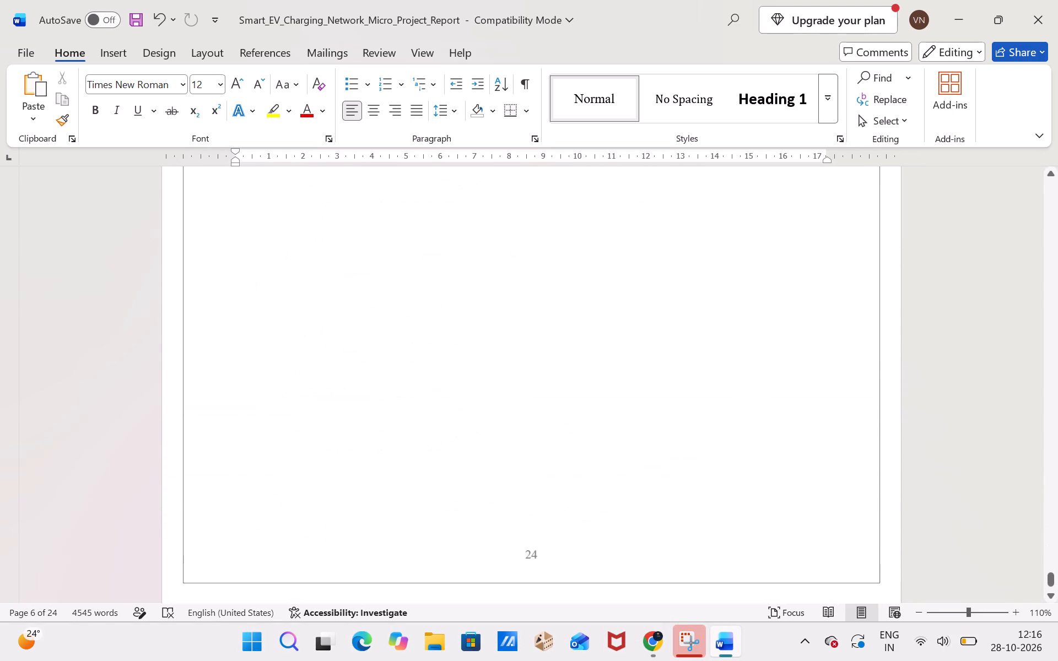
pyautogui.scroll(17, 334, 348)
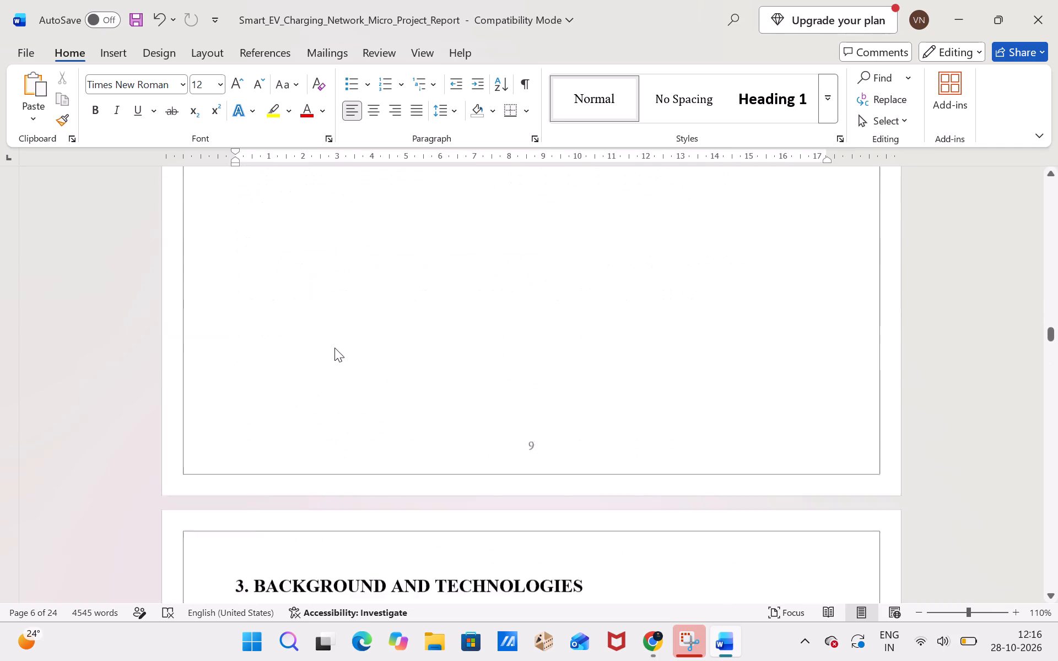
pyautogui.scroll(2, 334, 348)
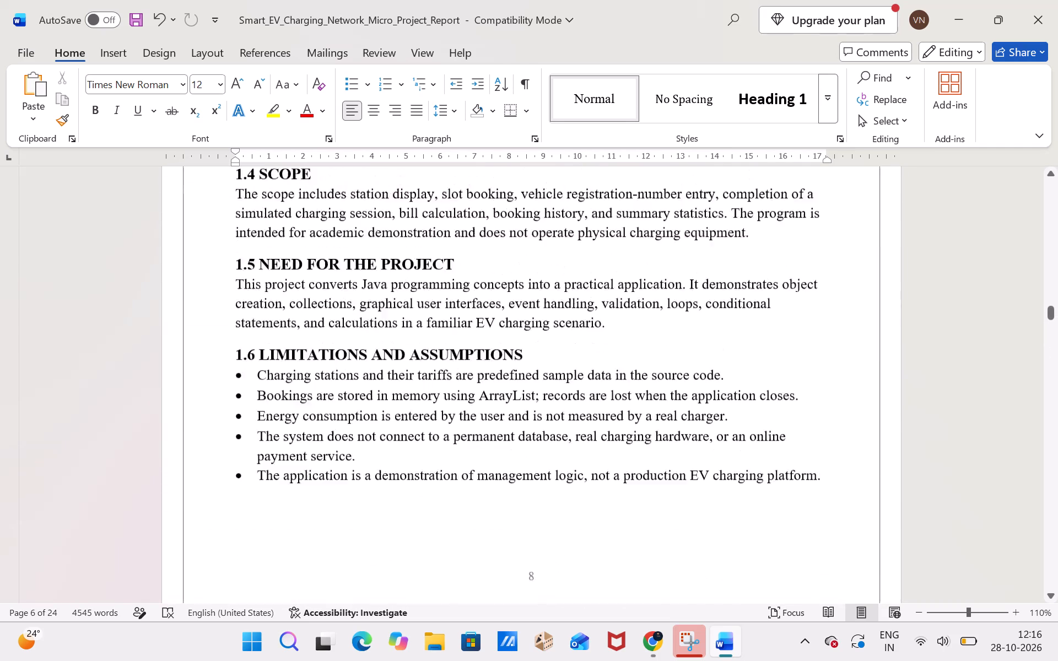
pyautogui.scroll(9, 334, 348)
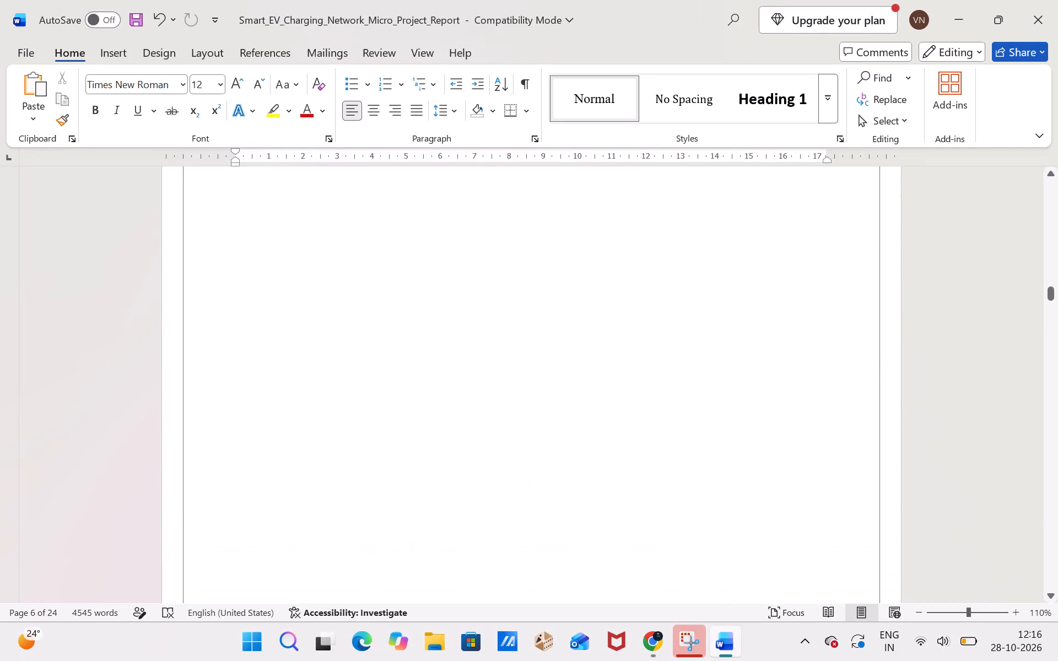
pyautogui.scroll(10, 334, 348)
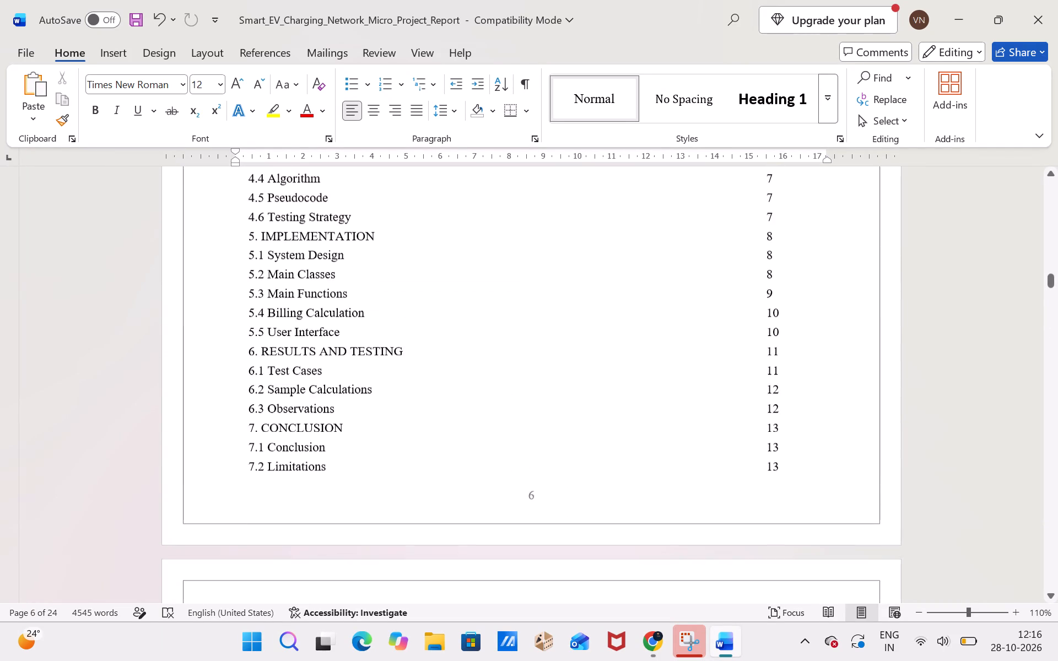
pyautogui.scroll(5, 334, 348)
pyautogui.scroll(-3, 334, 348)
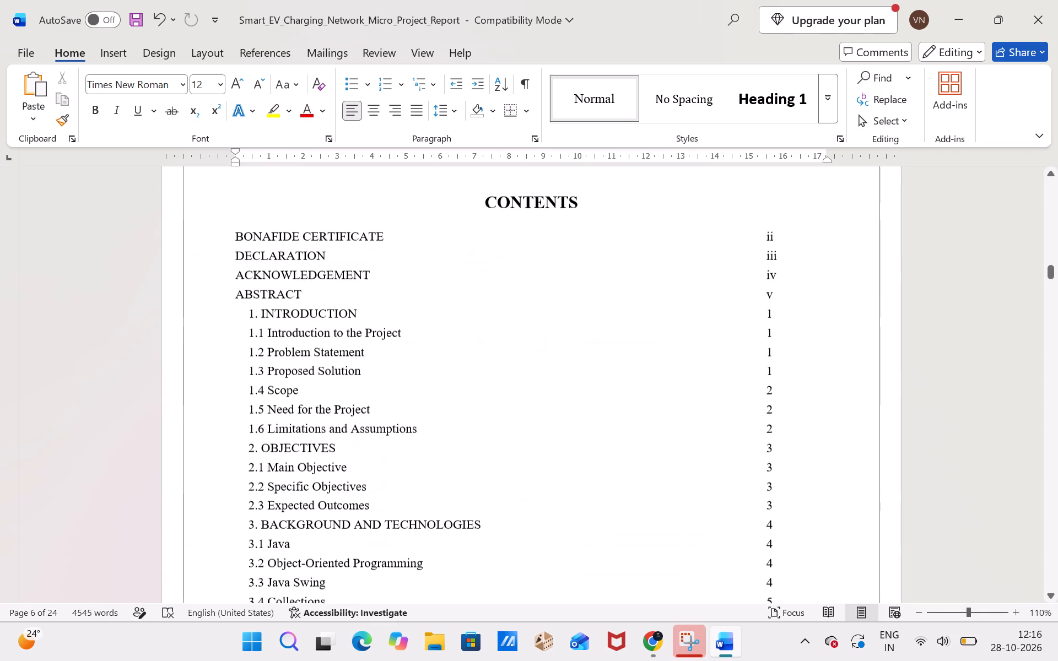
pyautogui.scroll(-2, 334, 348)
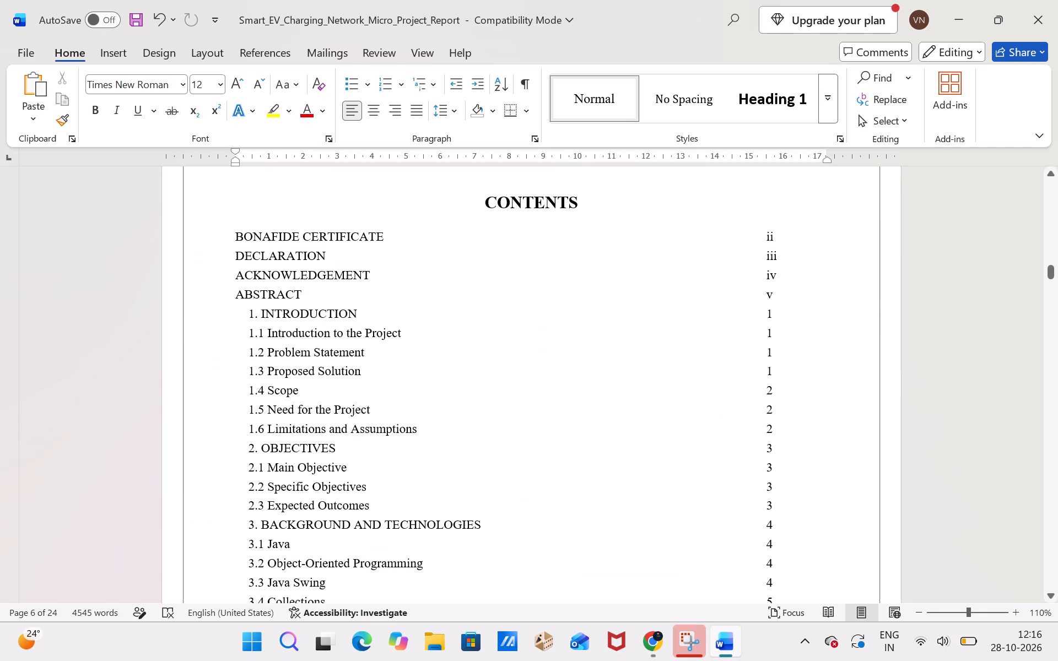
pyautogui.scroll(-1, 334, 348)
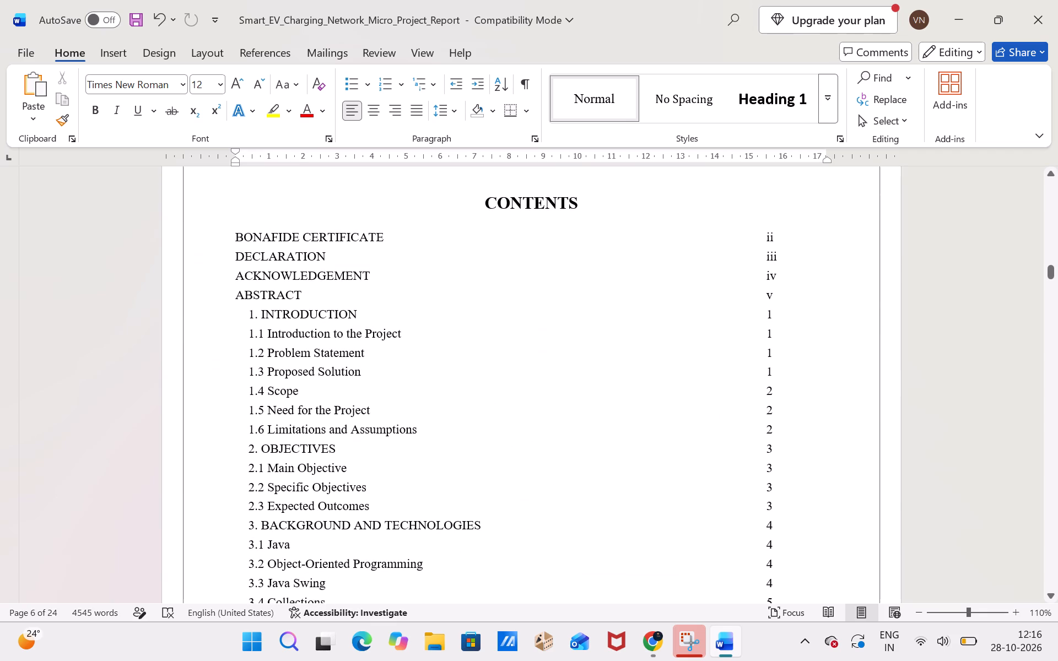
pyautogui.scroll(2, 334, 348)
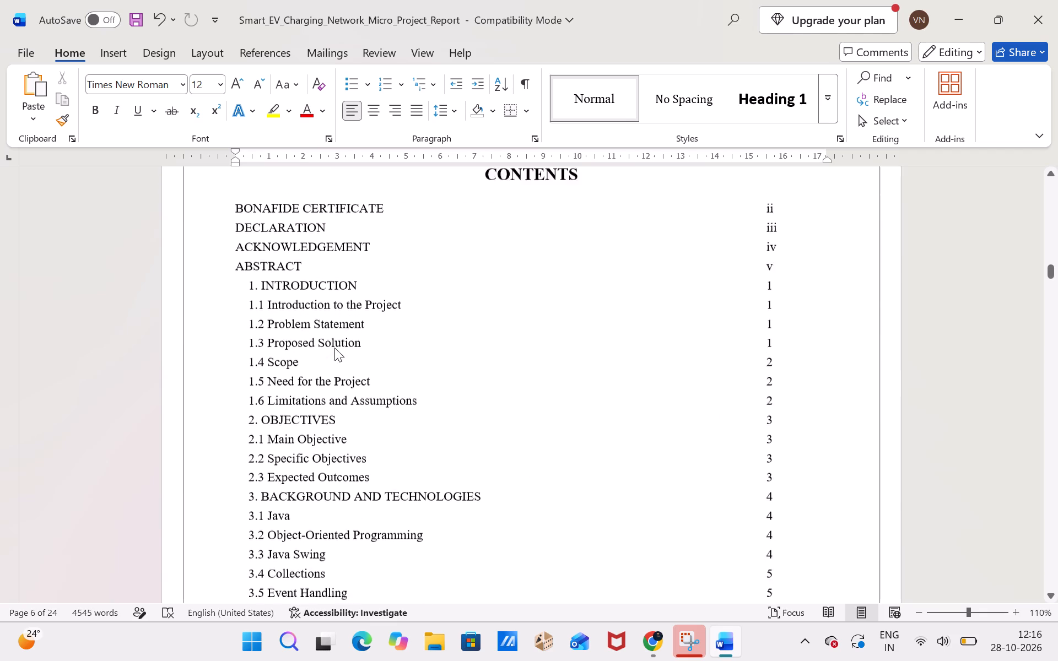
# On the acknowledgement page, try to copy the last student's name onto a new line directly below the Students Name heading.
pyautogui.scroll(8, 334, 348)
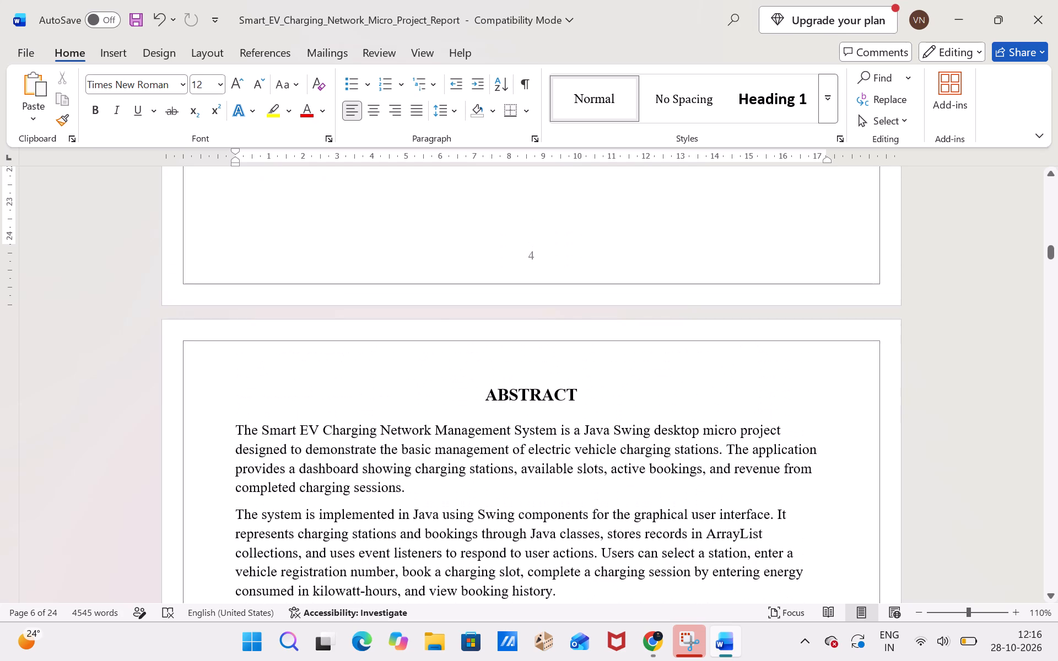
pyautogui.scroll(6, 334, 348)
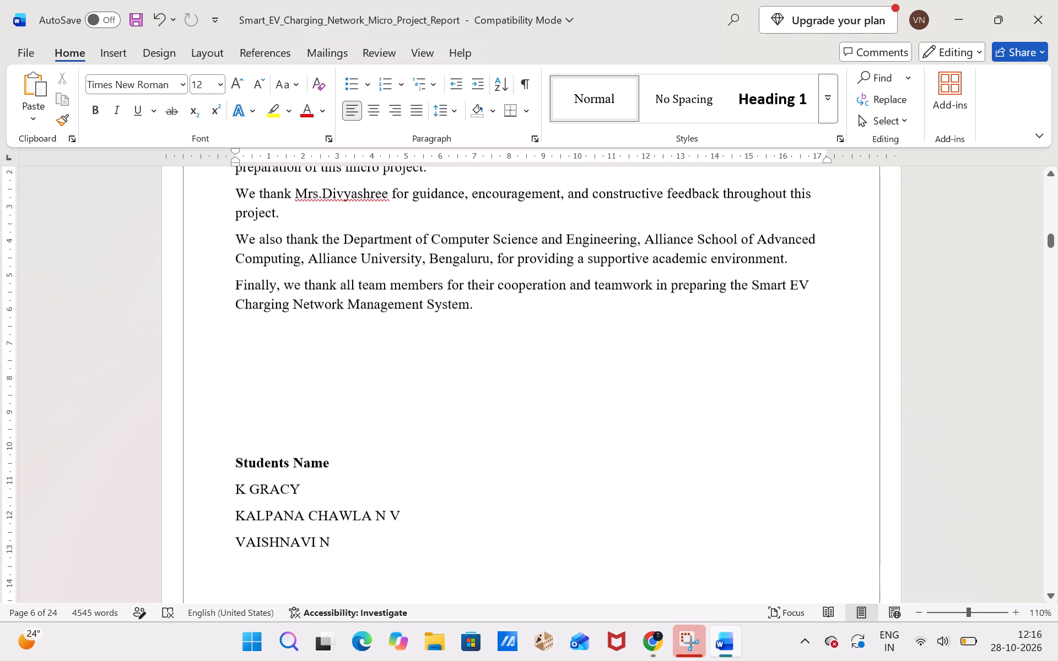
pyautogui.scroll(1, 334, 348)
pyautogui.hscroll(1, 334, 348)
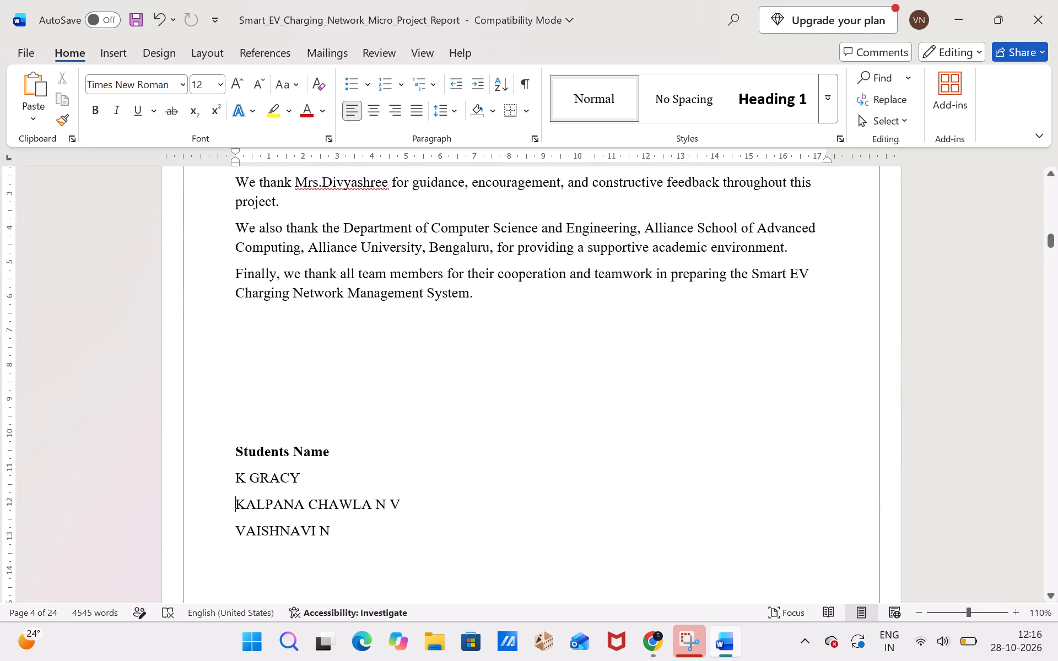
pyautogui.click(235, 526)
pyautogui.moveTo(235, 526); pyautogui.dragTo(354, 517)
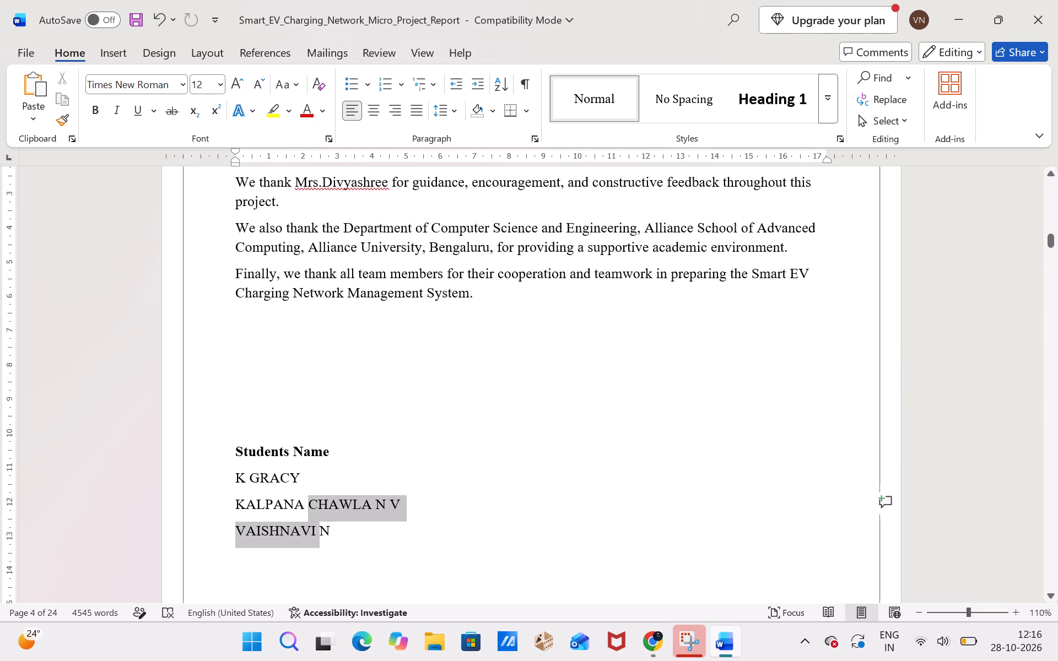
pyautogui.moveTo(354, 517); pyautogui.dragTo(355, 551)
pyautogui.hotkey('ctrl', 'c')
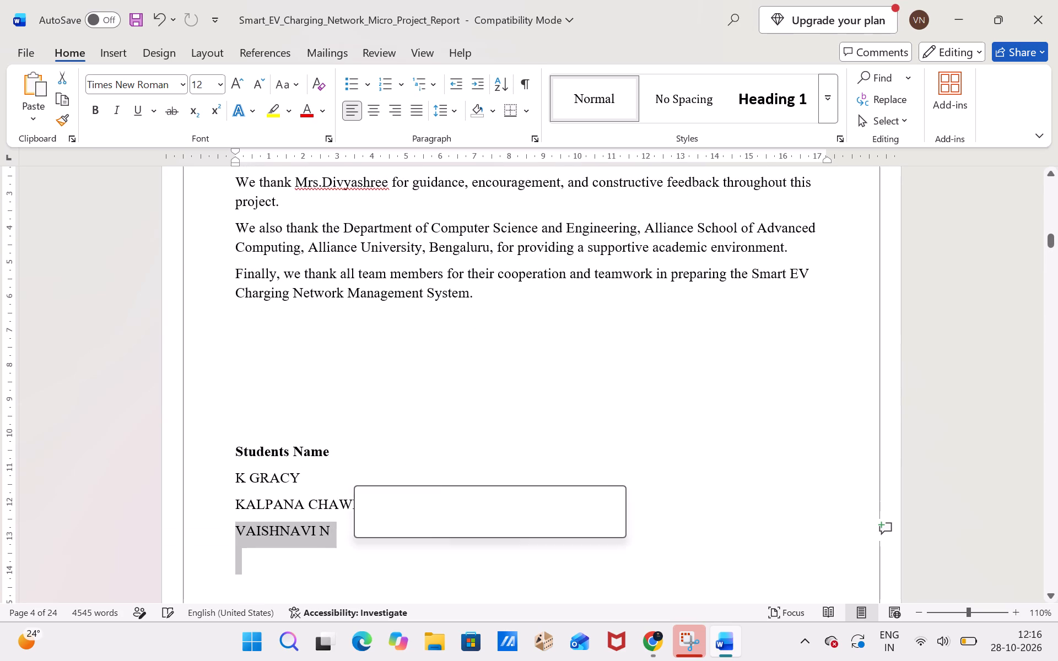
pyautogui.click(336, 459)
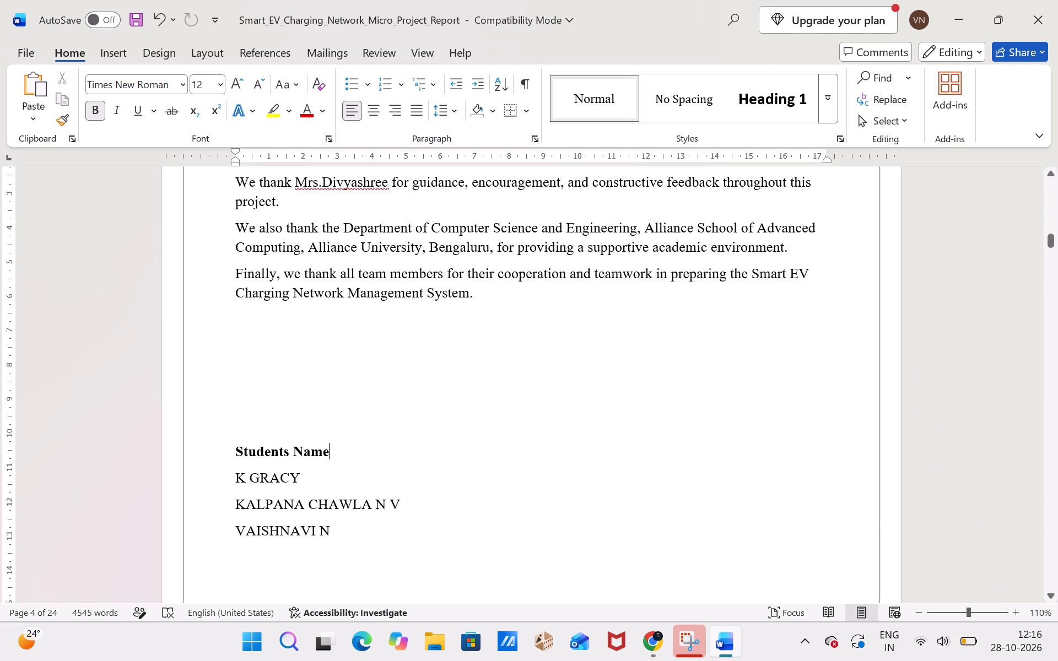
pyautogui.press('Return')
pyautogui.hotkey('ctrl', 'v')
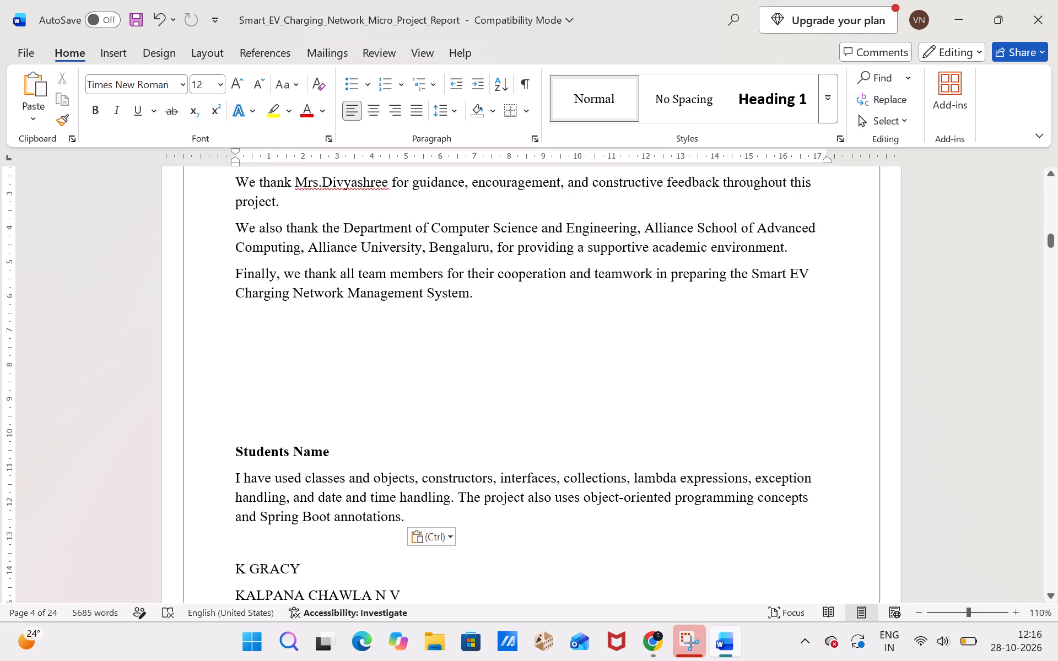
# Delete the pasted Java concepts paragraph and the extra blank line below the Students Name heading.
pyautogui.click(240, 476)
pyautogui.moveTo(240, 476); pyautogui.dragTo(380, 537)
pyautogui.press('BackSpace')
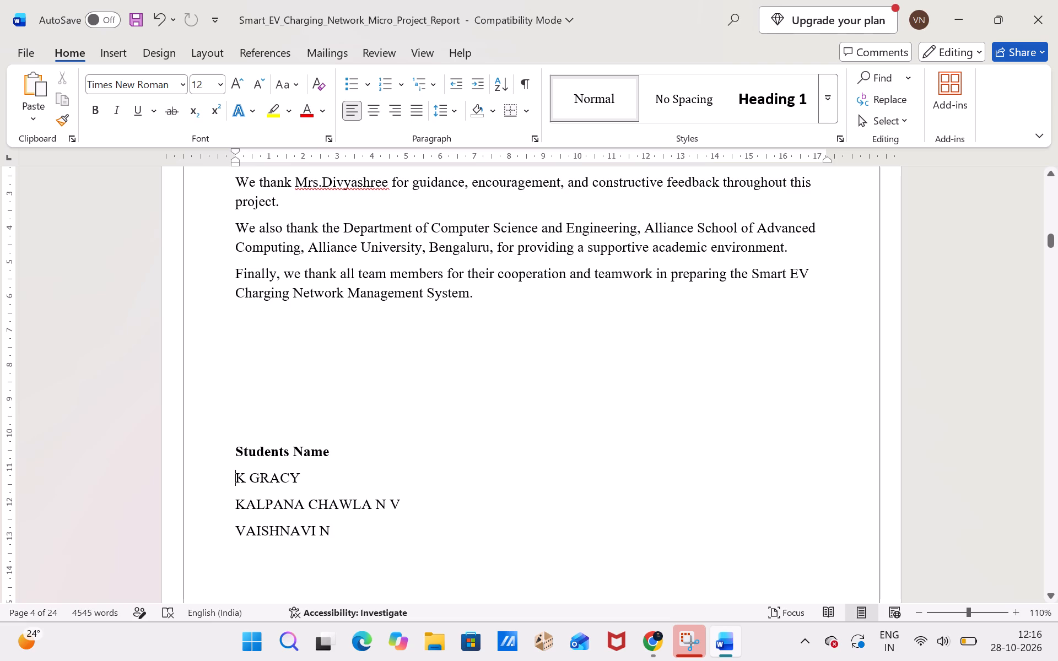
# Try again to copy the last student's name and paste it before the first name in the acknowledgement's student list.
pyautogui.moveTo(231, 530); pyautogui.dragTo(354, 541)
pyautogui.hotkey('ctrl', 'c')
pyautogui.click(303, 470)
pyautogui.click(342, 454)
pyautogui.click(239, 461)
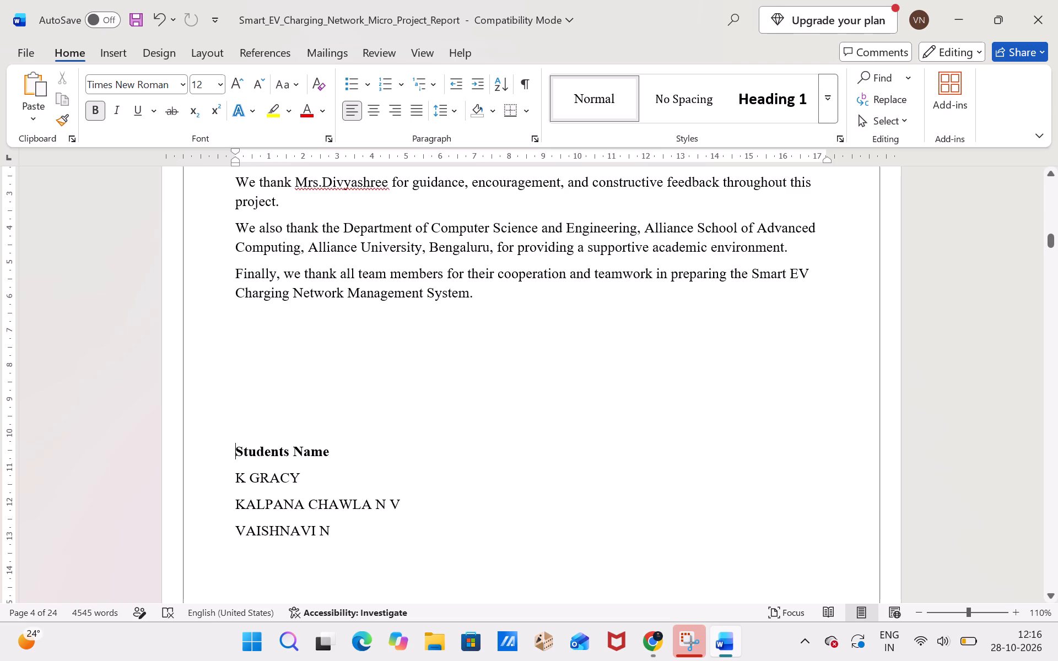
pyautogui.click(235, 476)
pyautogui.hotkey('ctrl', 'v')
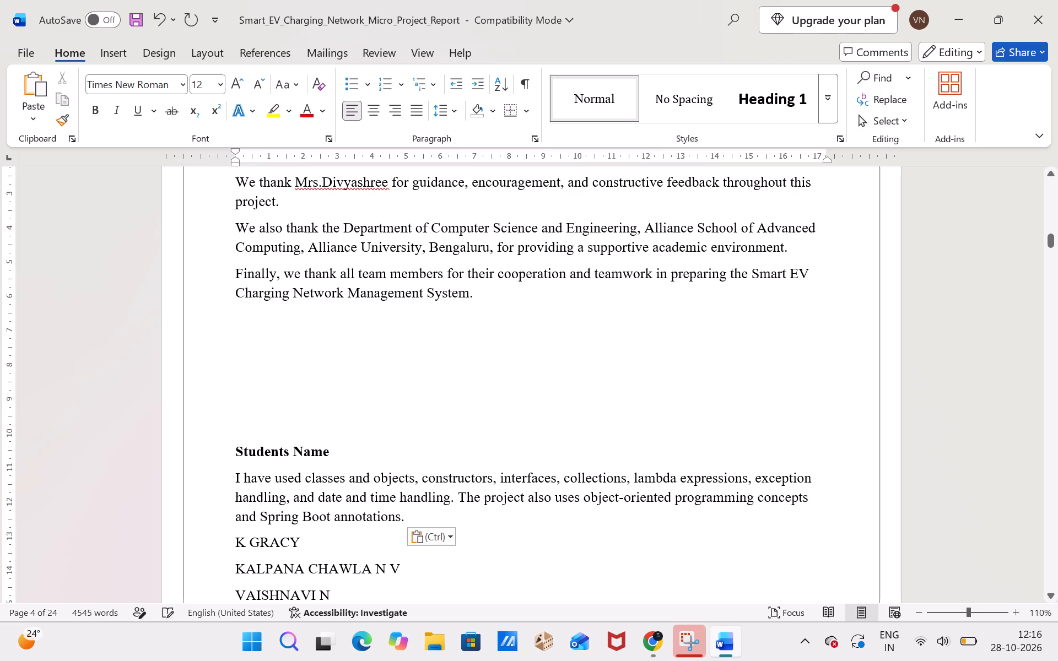
# Delete the pasted Java concepts paragraph together with the first student's name line below the Students Name heading.
pyautogui.click(235, 476)
pyautogui.moveTo(235, 476); pyautogui.dragTo(407, 537)
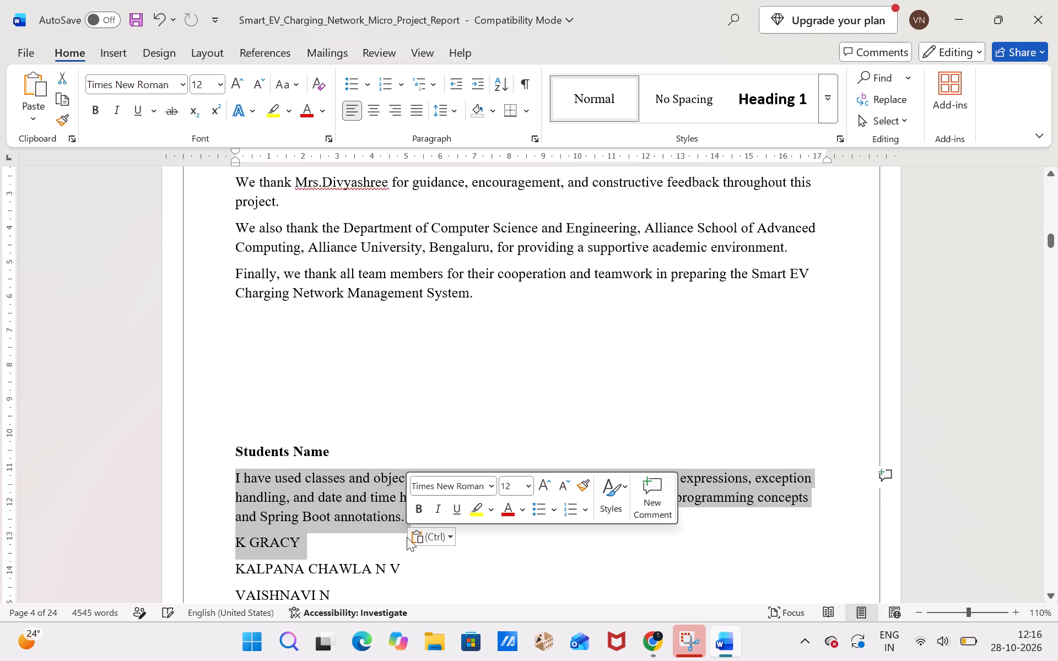
pyautogui.press('BackSpace')
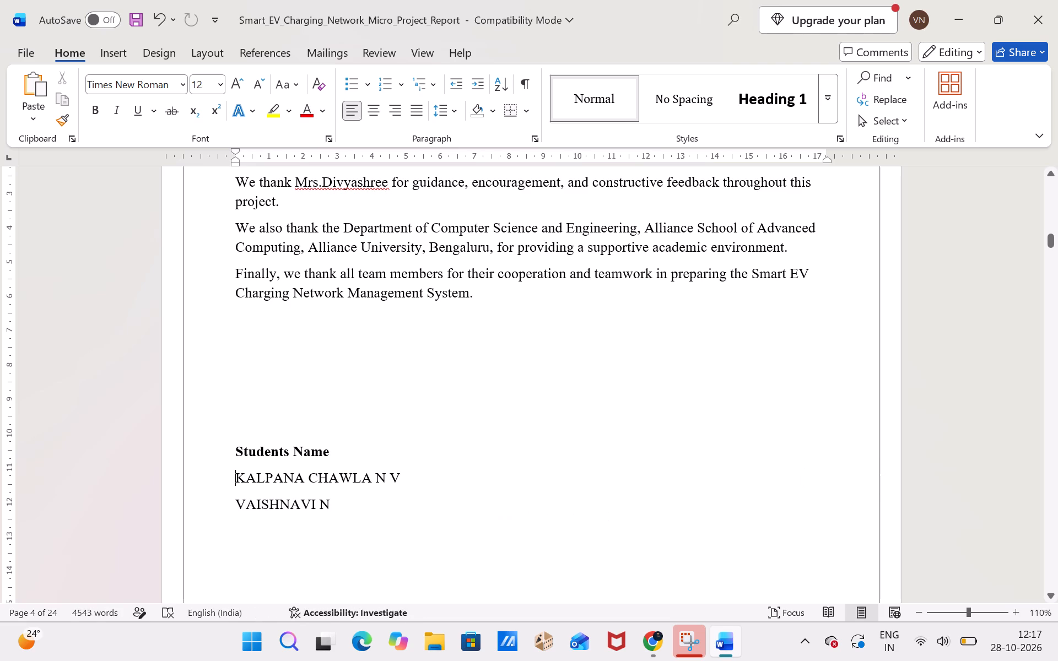
# Add the missing student's name in non-bold capitals on a new line directly below the acknowledgement's Students Name heading.
pyautogui.click(342, 500)
pyautogui.click(338, 451)
pyautogui.press('Return')
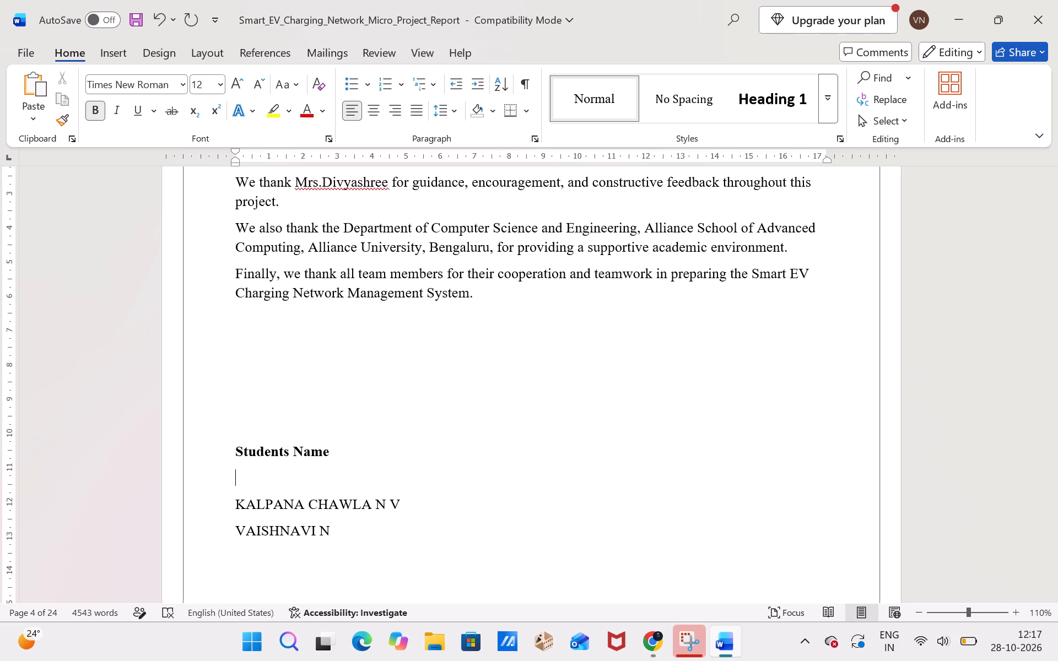
pyautogui.press('space')
pyautogui.moveTo(281, 485); pyautogui.dragTo(223, 484)
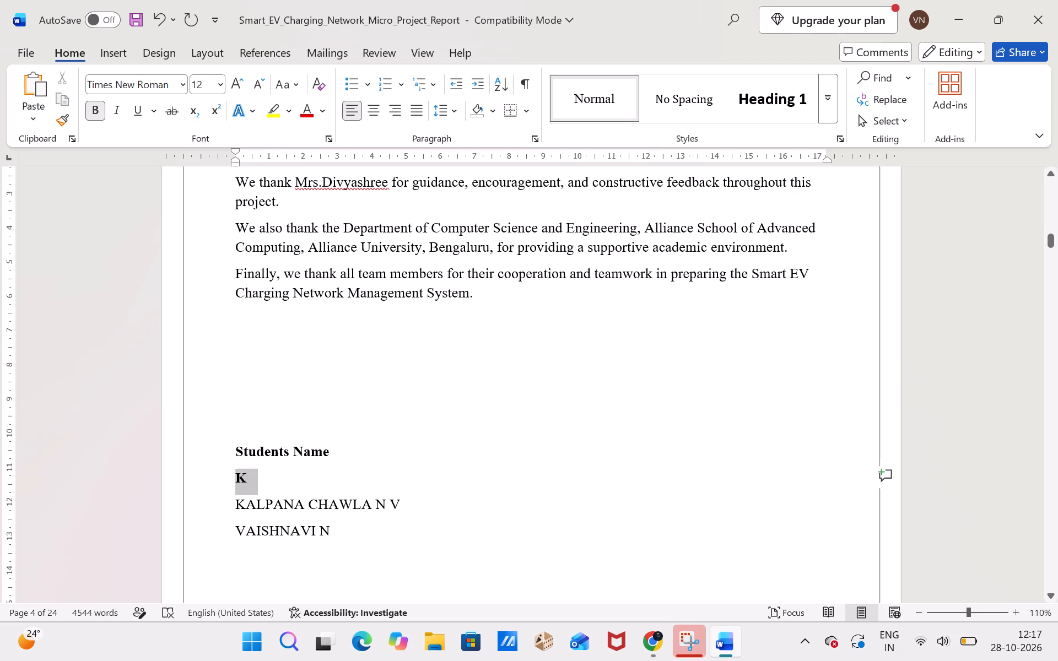
pyautogui.click(230, 454)
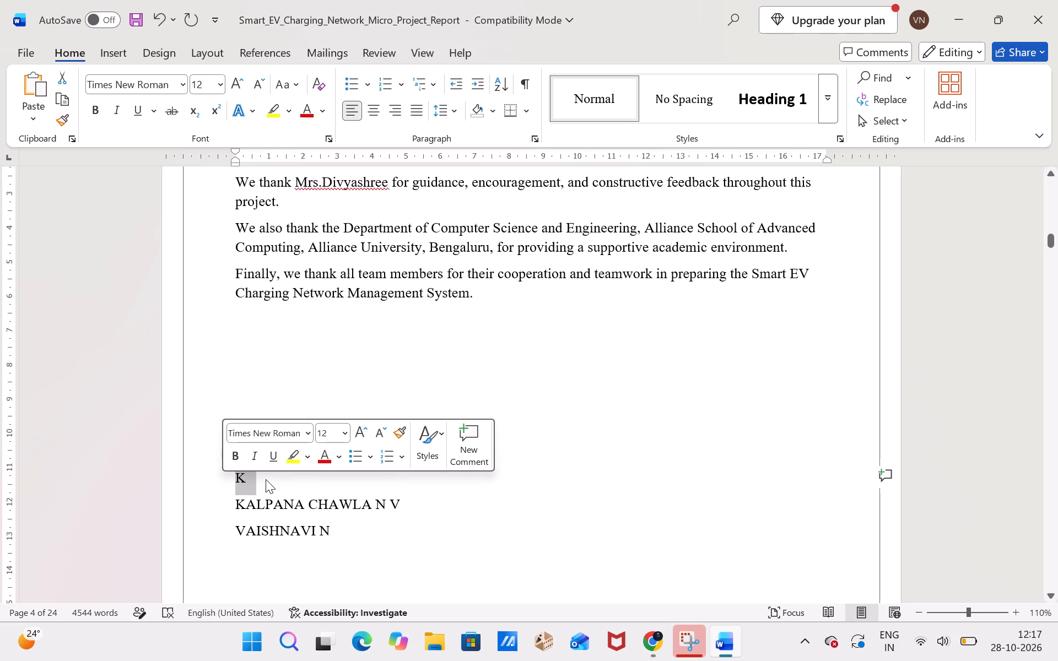
pyautogui.click(266, 479)
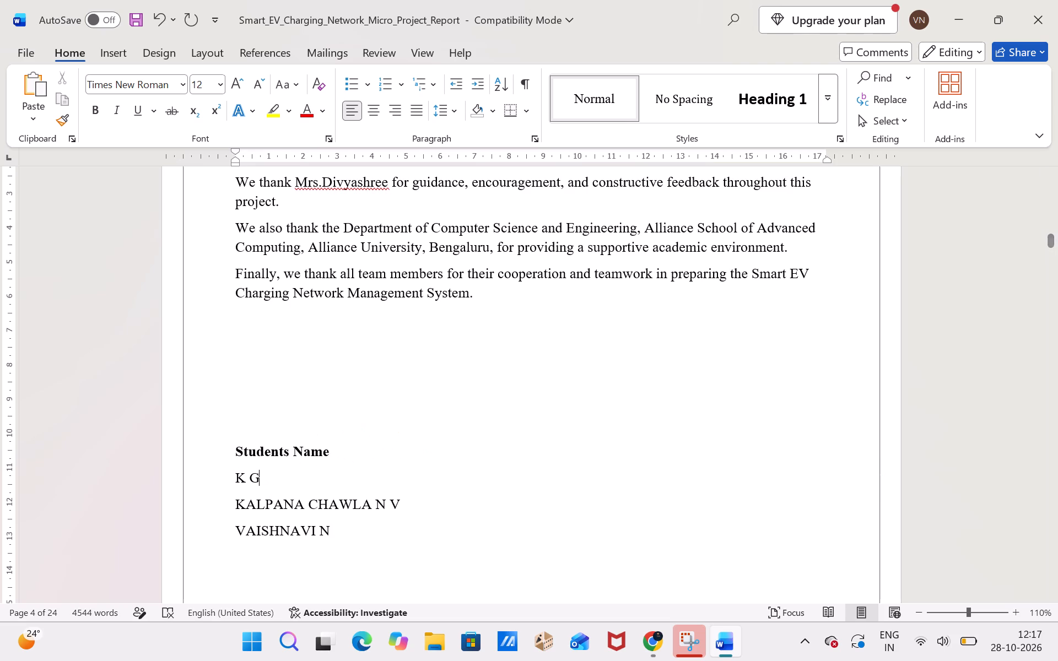
pyautogui.write('racy')
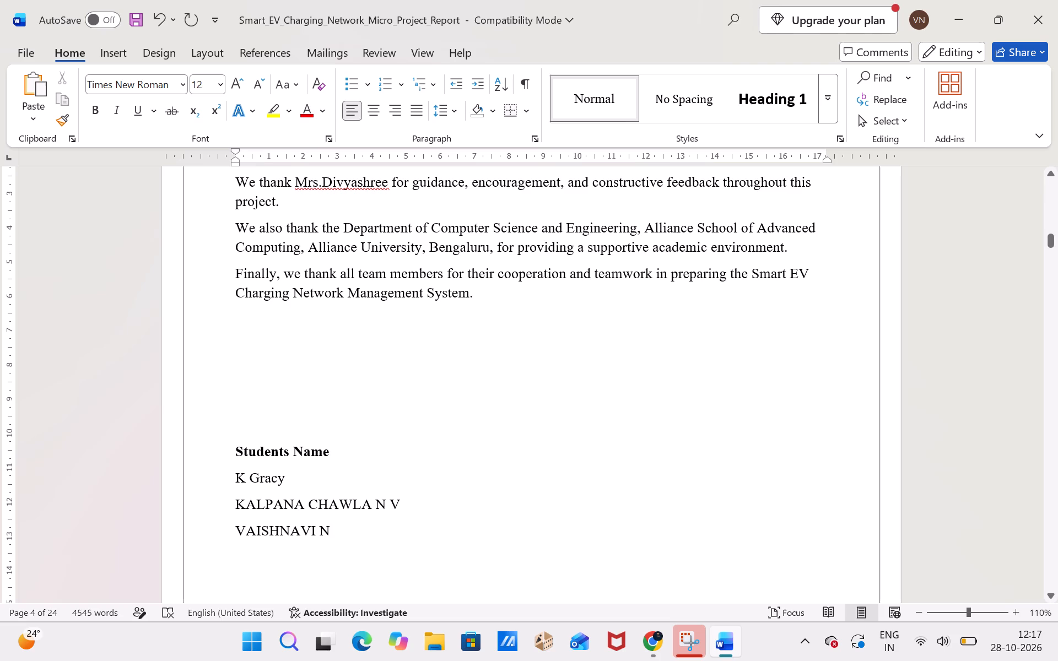
pyautogui.press('BackSpace')
pyautogui.press('BackSpace')
pyautogui.press('BackSpace')
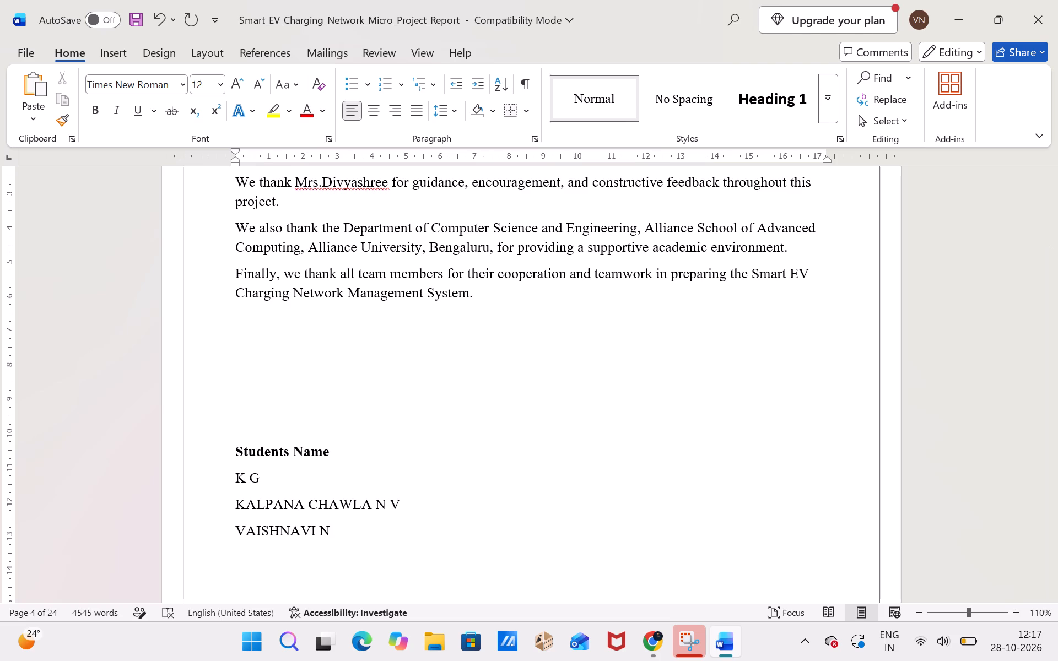
pyautogui.write('ACY')
# Ignore all spelling flags for the thanked guide's name in the acknowledgement's second paragraph.
pyautogui.hscroll(1, 433, 448)
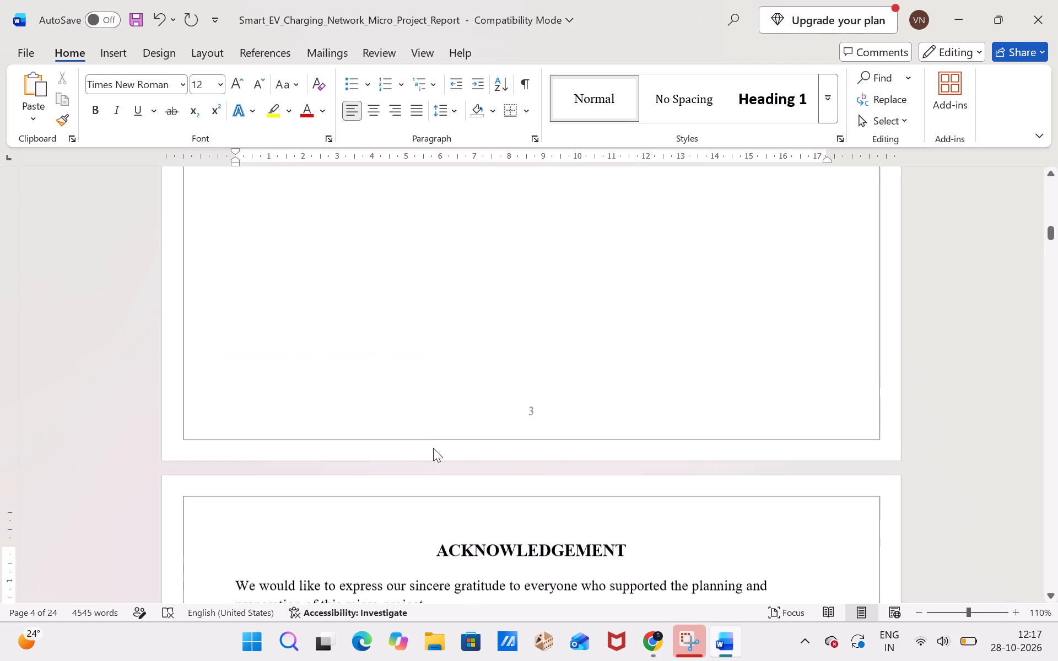
pyautogui.hscroll(1, 433, 448)
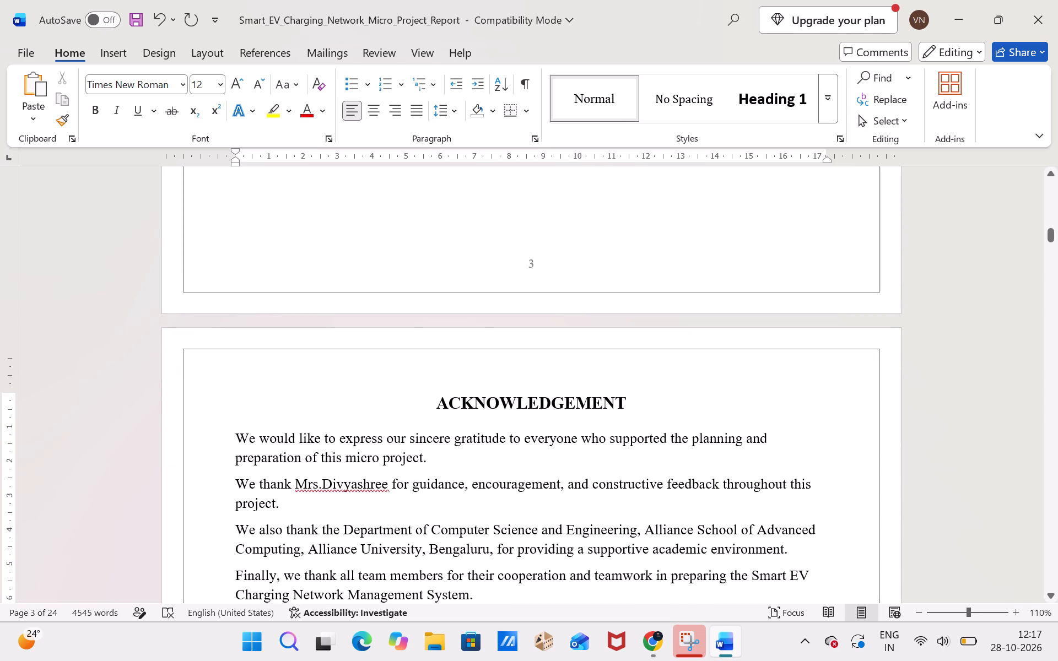
pyautogui.click(347, 479)
pyautogui.rightClick(347, 479)
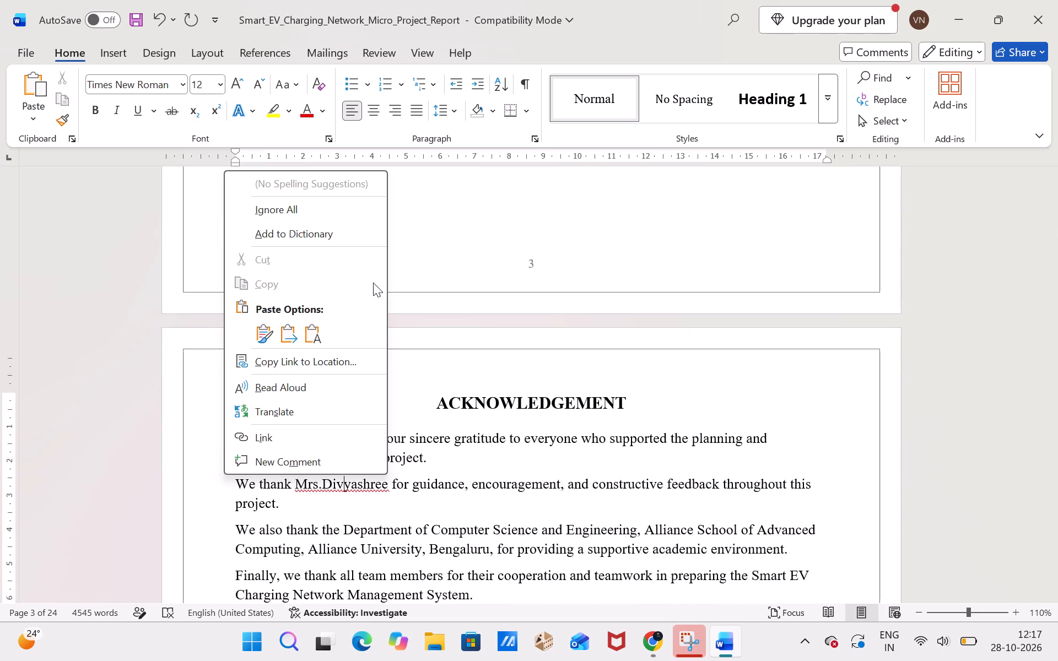
pyautogui.click(341, 207)
# Review the names and project details on the declaration, title page and bonafide certificate.
pyautogui.scroll(4, 391, 350)
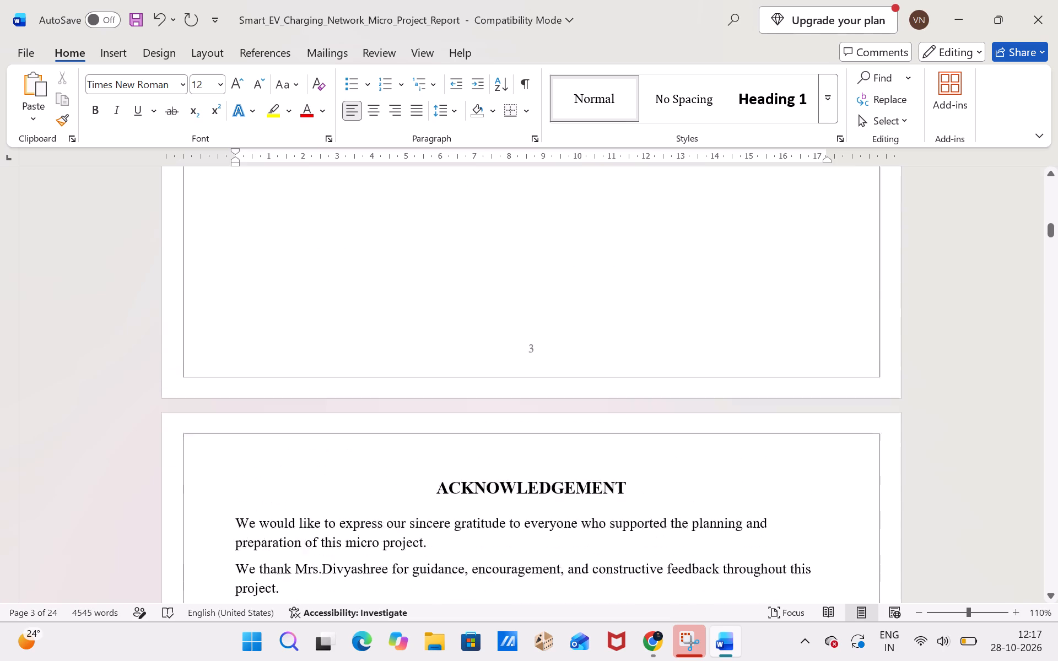
pyautogui.scroll(5, 391, 350)
pyautogui.scroll(-3, 391, 350)
pyautogui.scroll(1, 391, 350)
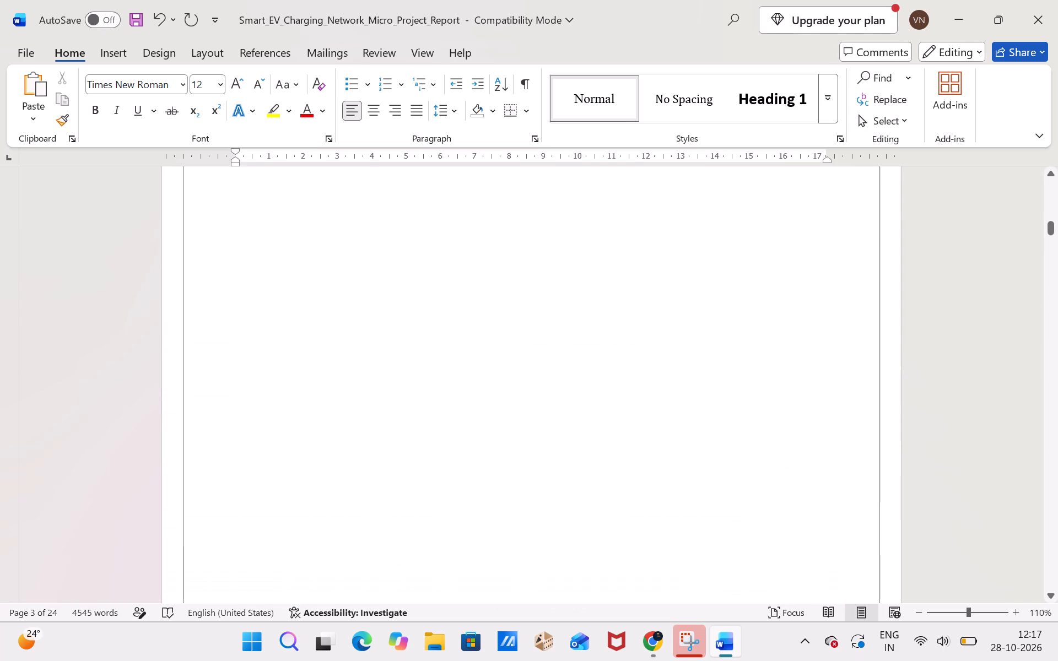
pyautogui.scroll(1, 391, 350)
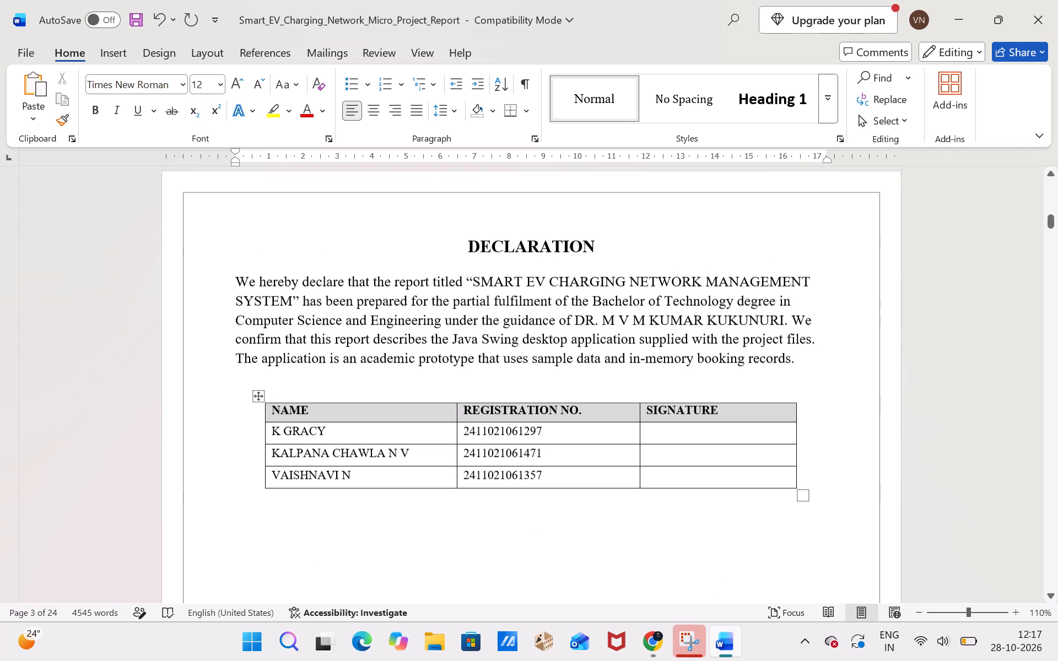
pyautogui.scroll(3, 391, 350)
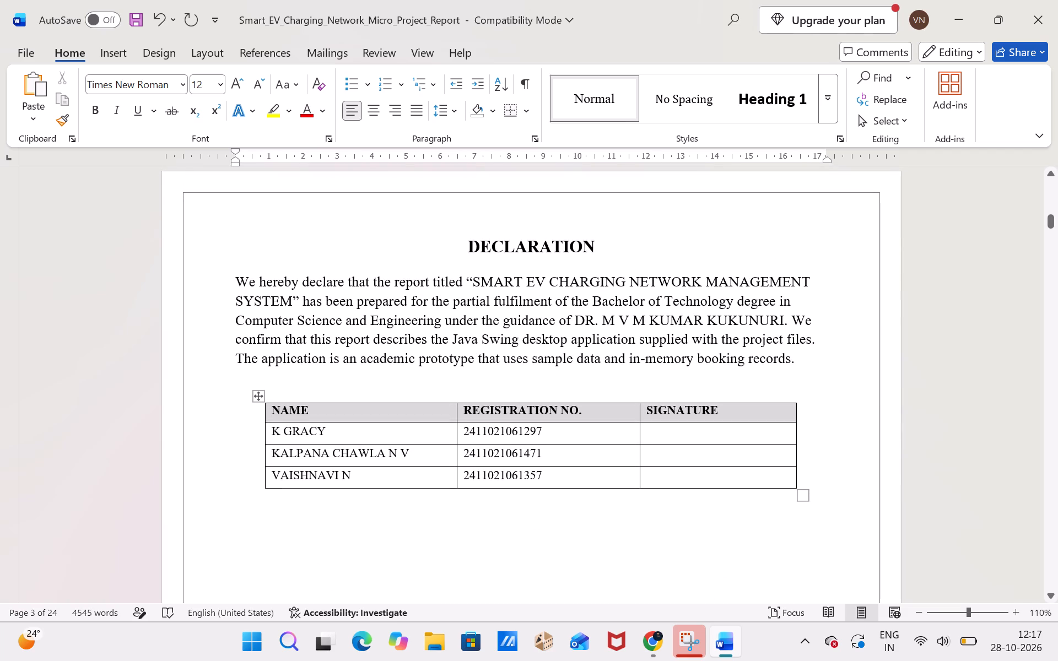
pyautogui.scroll(2, 391, 350)
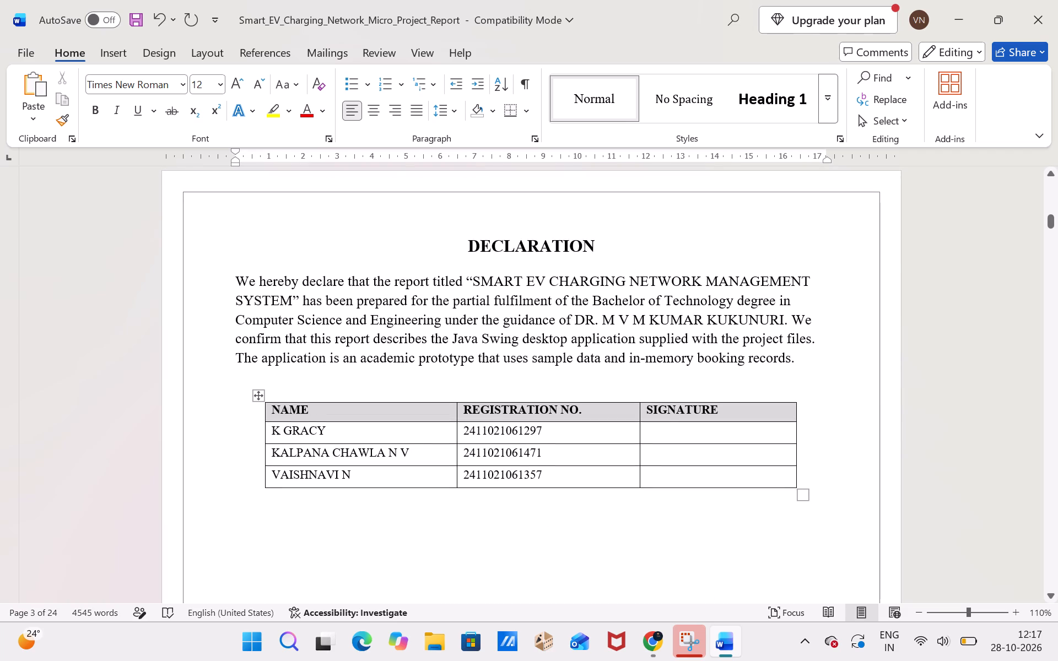
pyautogui.scroll(5, 391, 350)
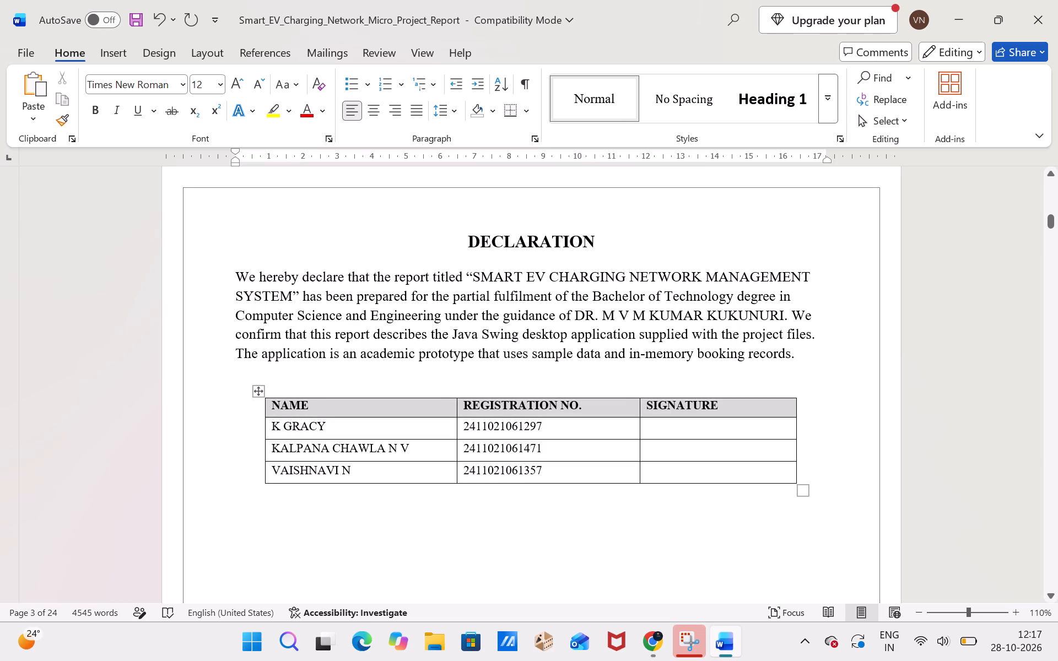
pyautogui.scroll(3, 391, 350)
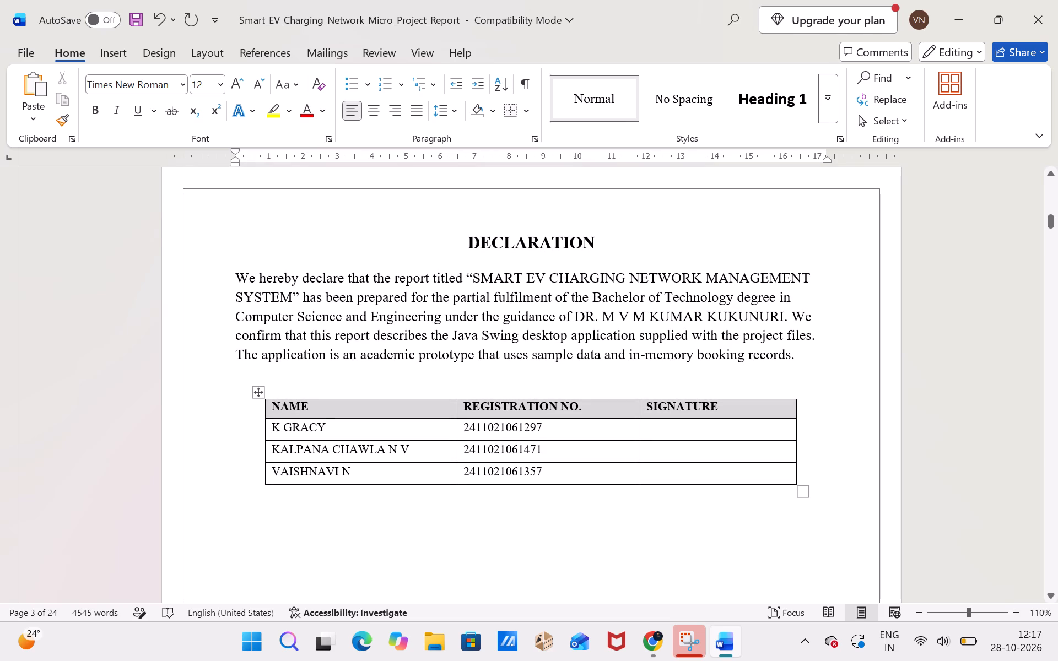
pyautogui.scroll(13, 391, 350)
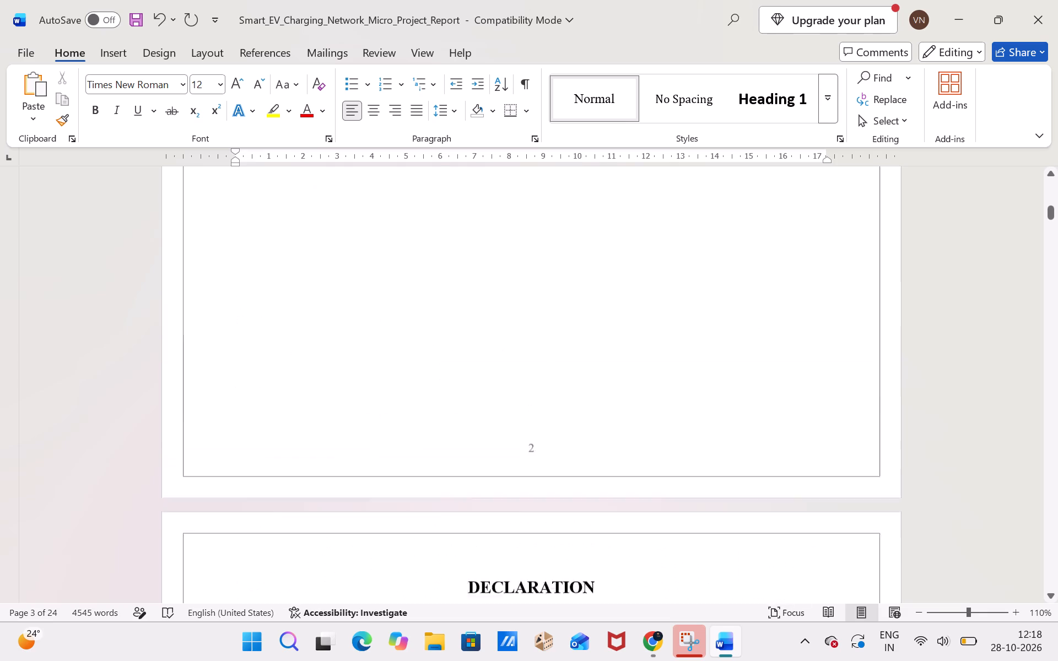
pyautogui.scroll(4, 391, 350)
pyautogui.scroll(-1, 391, 350)
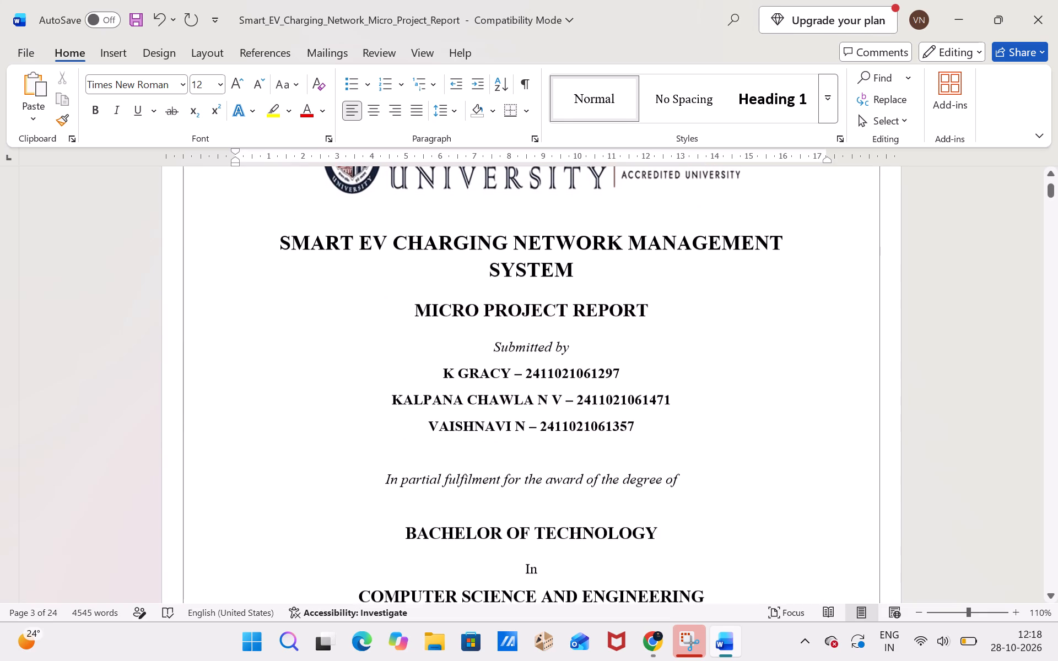
pyautogui.scroll(-1, 391, 350)
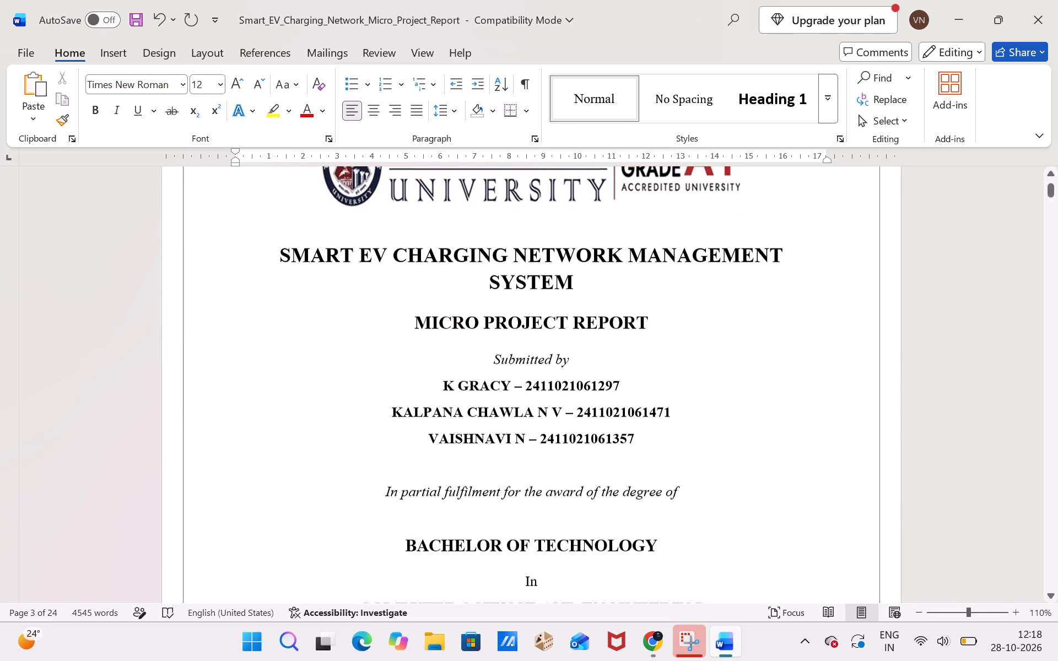
pyautogui.scroll(-5, 391, 350)
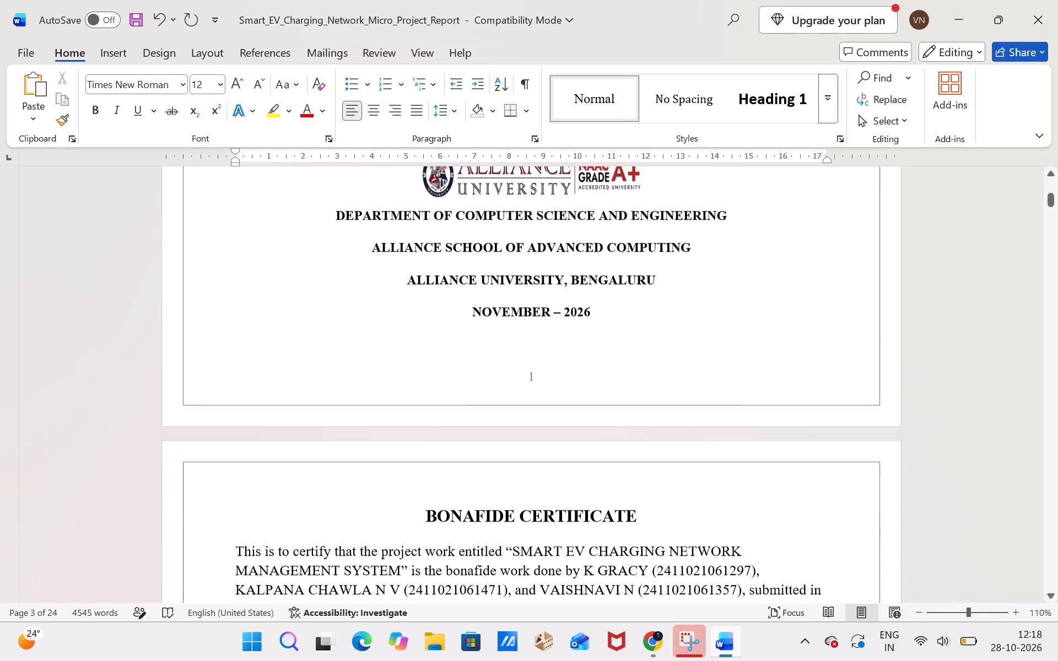
pyautogui.scroll(-3, 391, 350)
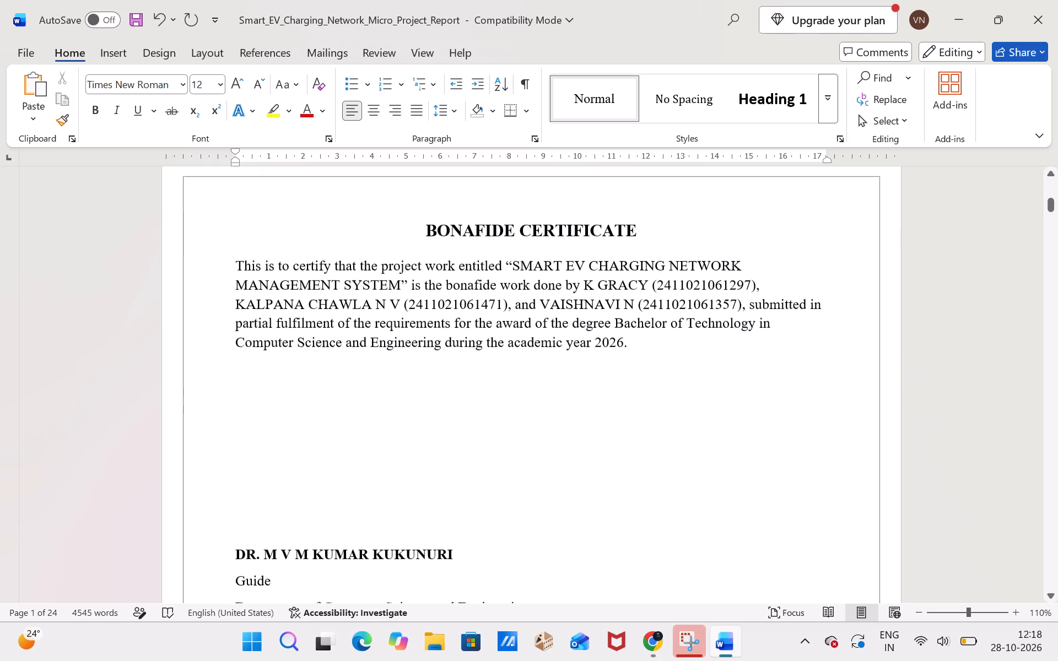
pyautogui.scroll(-2, 391, 350)
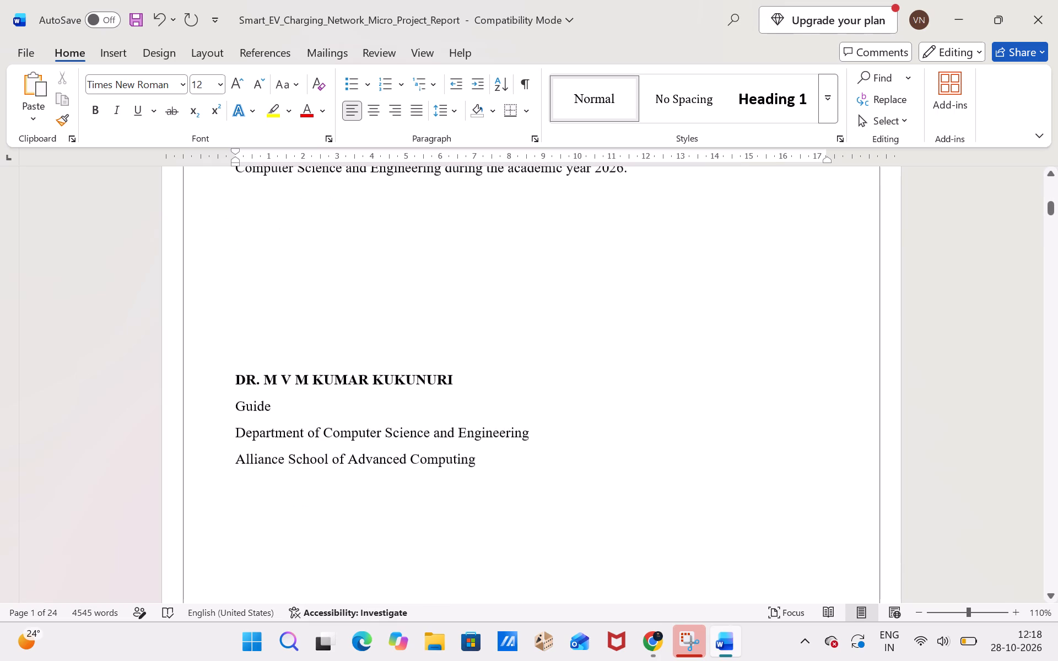
pyautogui.scroll(-1, 391, 350)
# Delete the bold guide's name above the Guide line on the bonafide certificate page.
pyautogui.scroll(1, 391, 350)
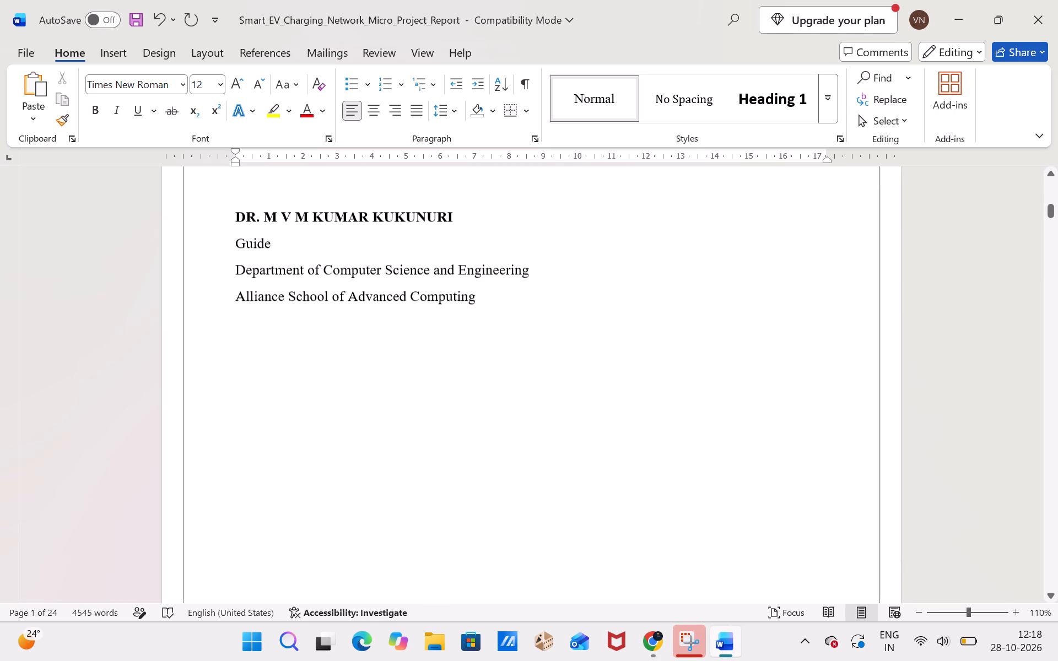
pyautogui.scroll(1, 391, 350)
pyautogui.moveTo(484, 285); pyautogui.dragTo(246, 280)
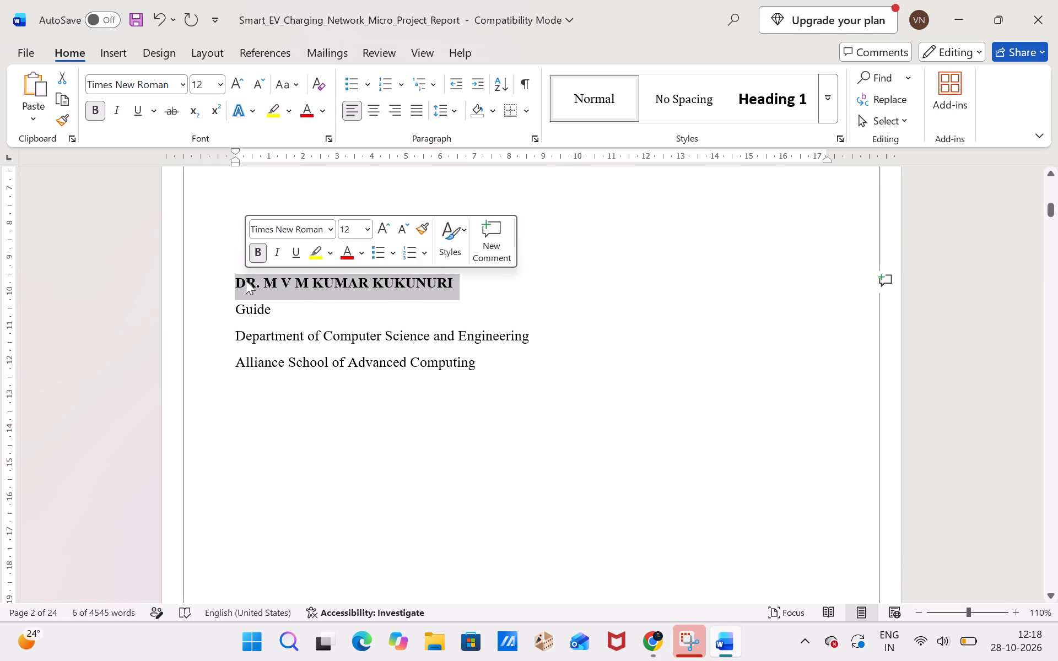
pyautogui.press('BackSpace')
pyautogui.click(253, 265)
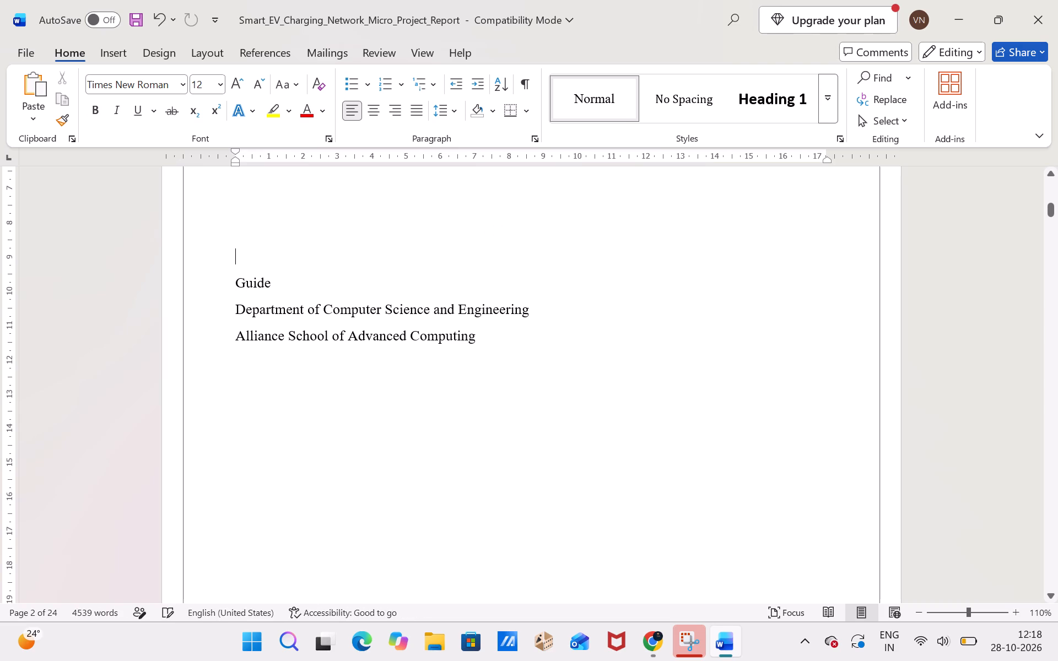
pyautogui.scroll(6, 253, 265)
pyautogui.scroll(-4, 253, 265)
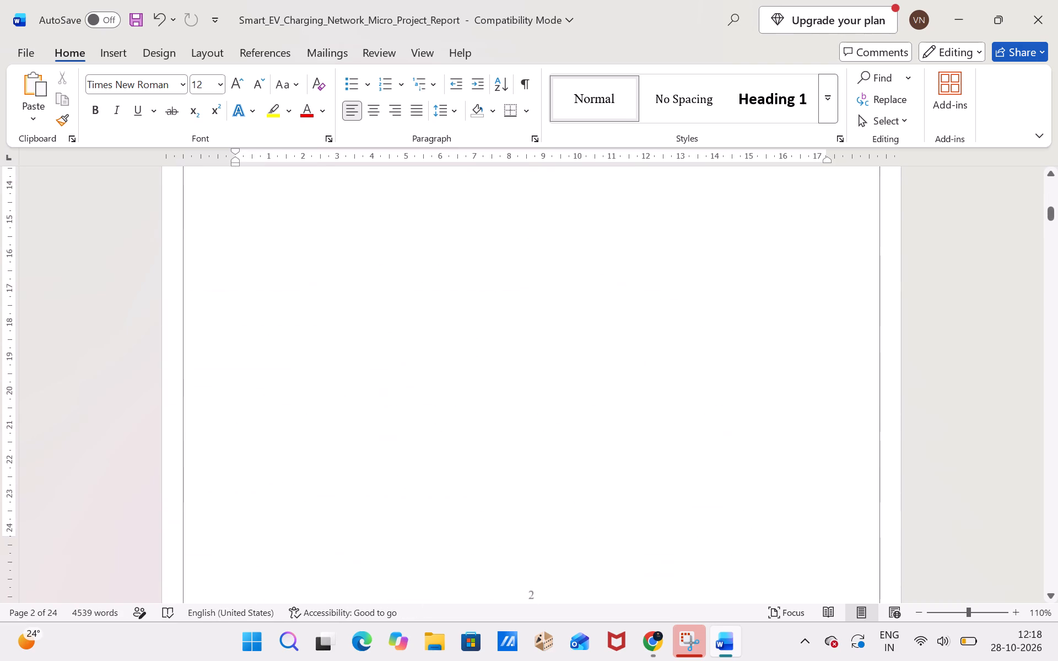
# Copy the guide's name, including the title Mrs., from the acknowledgement's second paragraph.
pyautogui.scroll(-3, 253, 265)
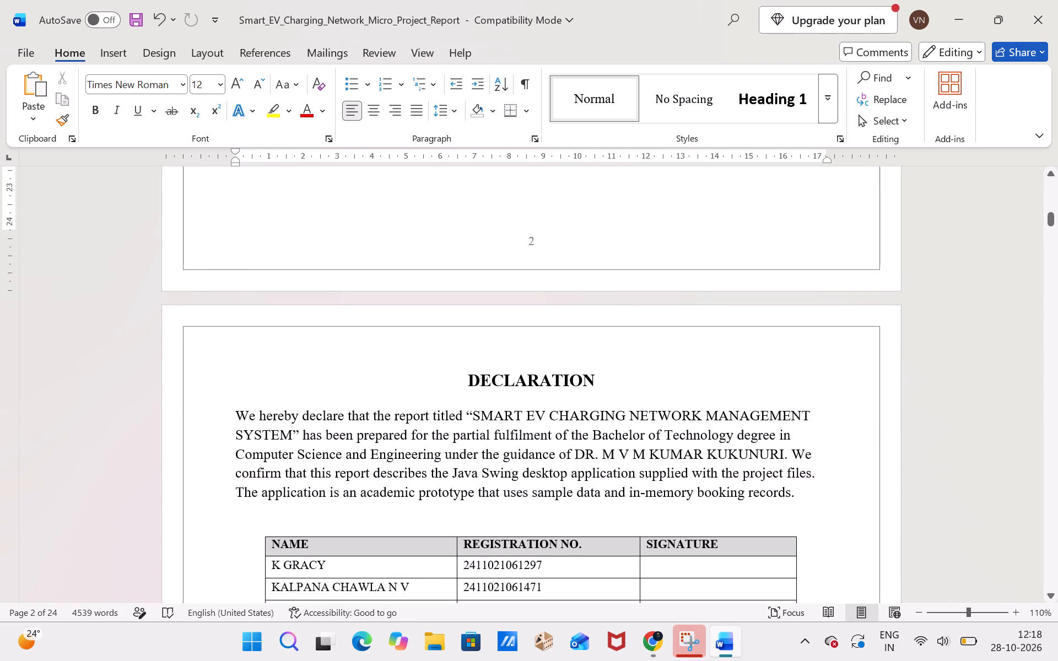
pyautogui.scroll(-1, 323, 394)
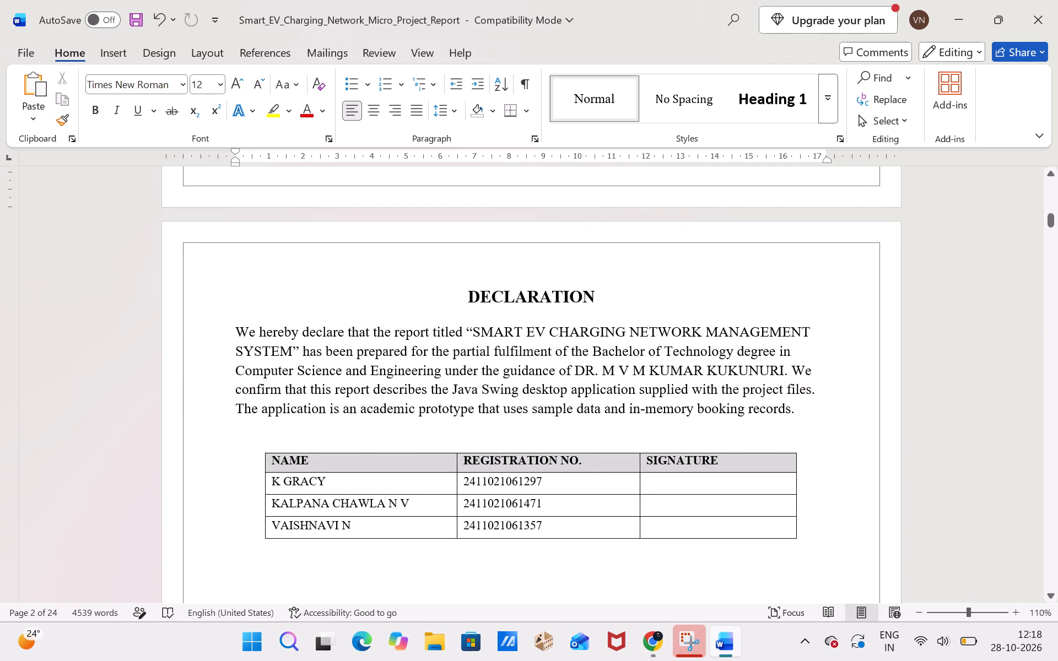
pyautogui.hscroll(1, 509, 348)
pyautogui.scroll(-4, 509, 348)
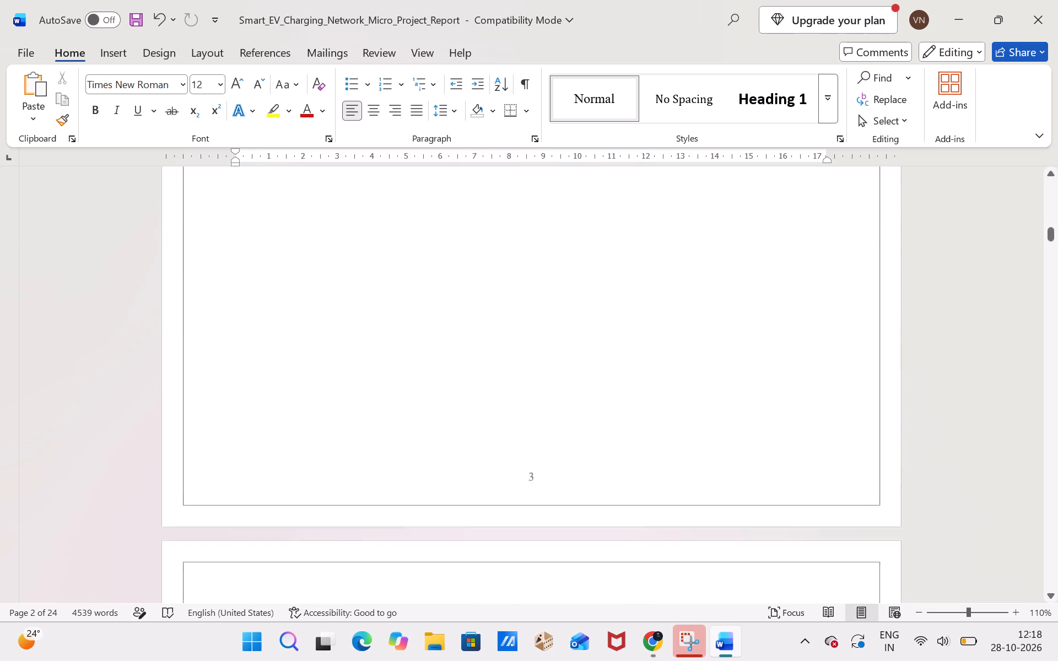
pyautogui.scroll(-3, 509, 348)
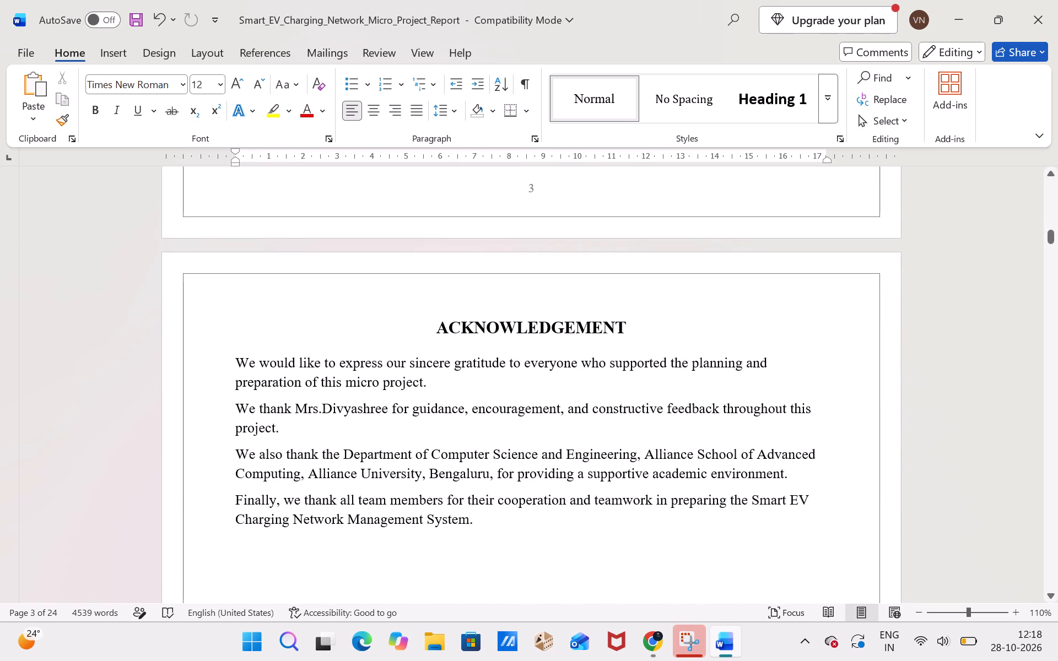
pyautogui.click(290, 409)
pyautogui.moveTo(290, 409); pyautogui.dragTo(373, 411)
pyautogui.click(373, 411)
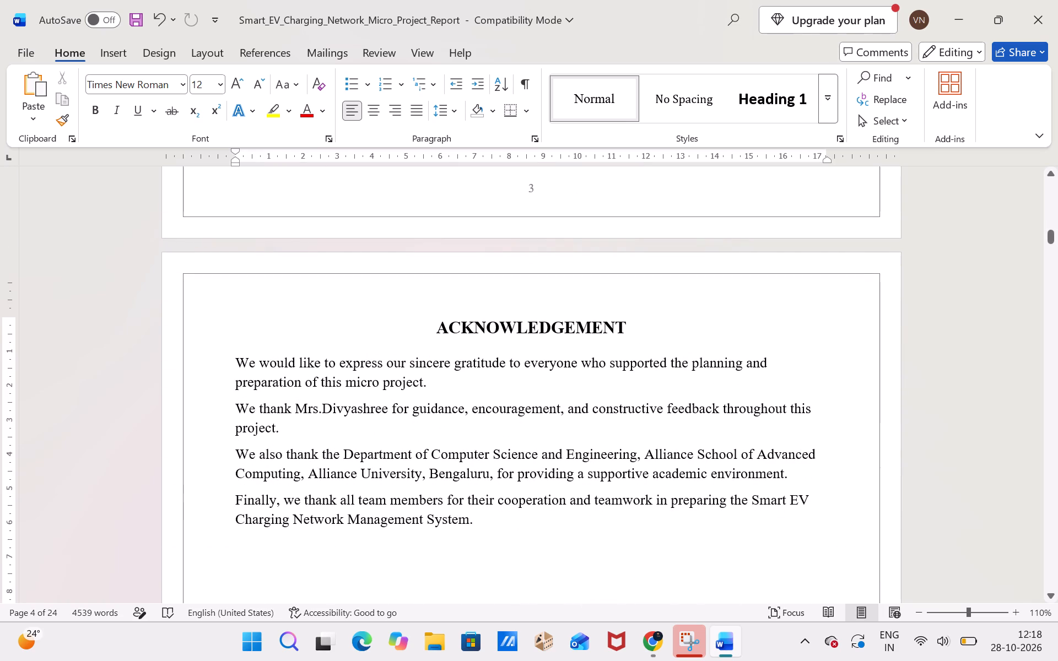
pyautogui.moveTo(294, 404); pyautogui.dragTo(365, 411)
pyautogui.hotkey('ctrl', 'c')
pyautogui.scroll(1, 365, 411)
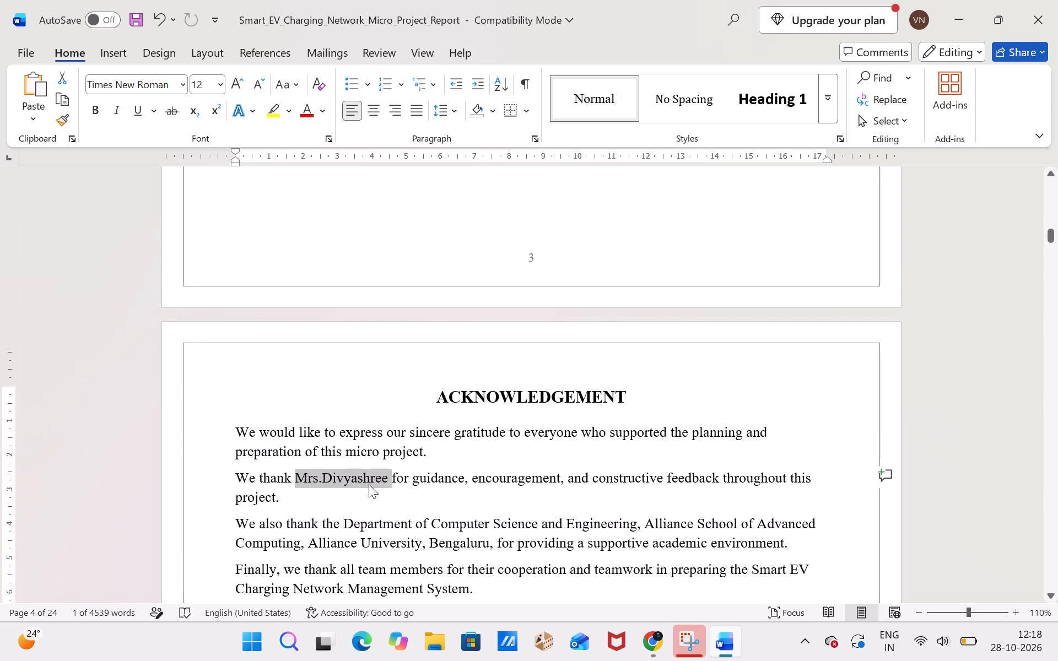
pyautogui.click(388, 475)
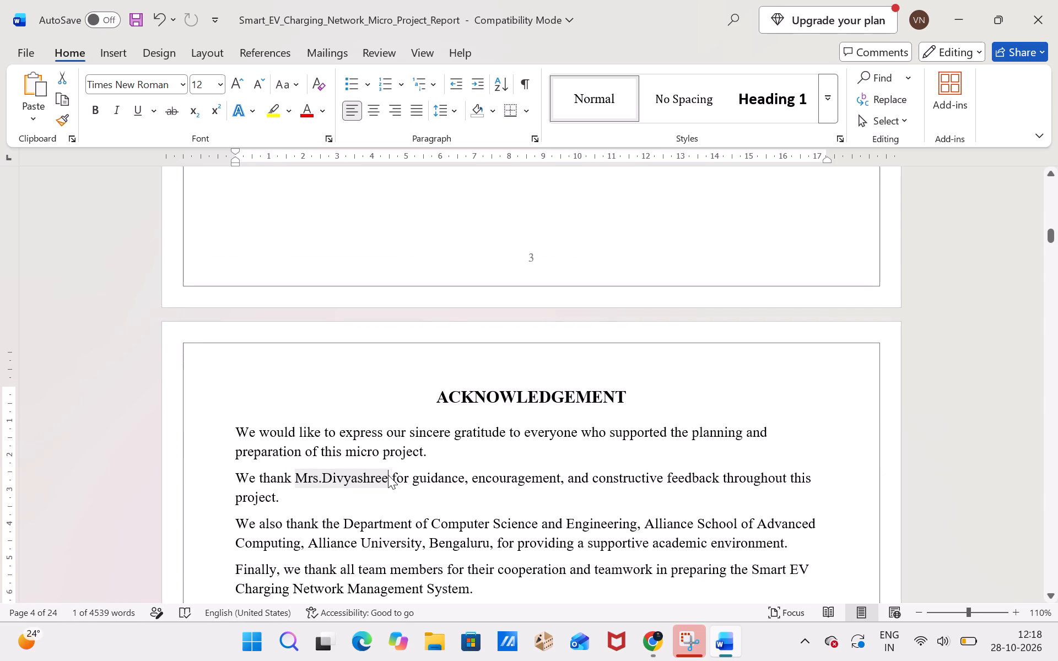
pyautogui.rightClick(388, 475)
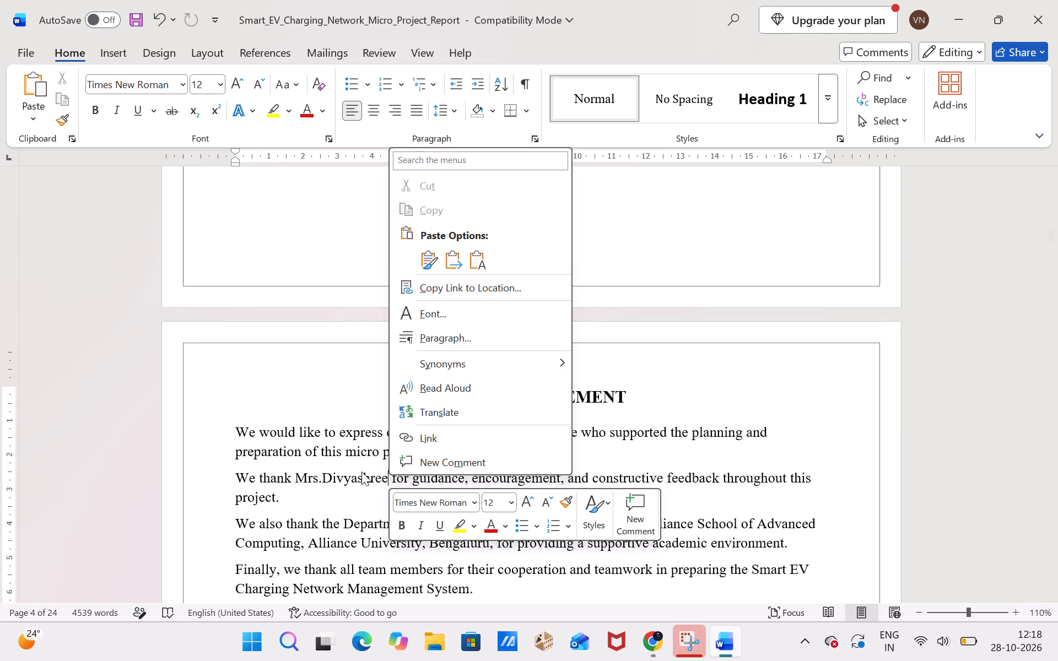
pyautogui.click(385, 479)
pyautogui.moveTo(385, 479); pyautogui.dragTo(373, 481)
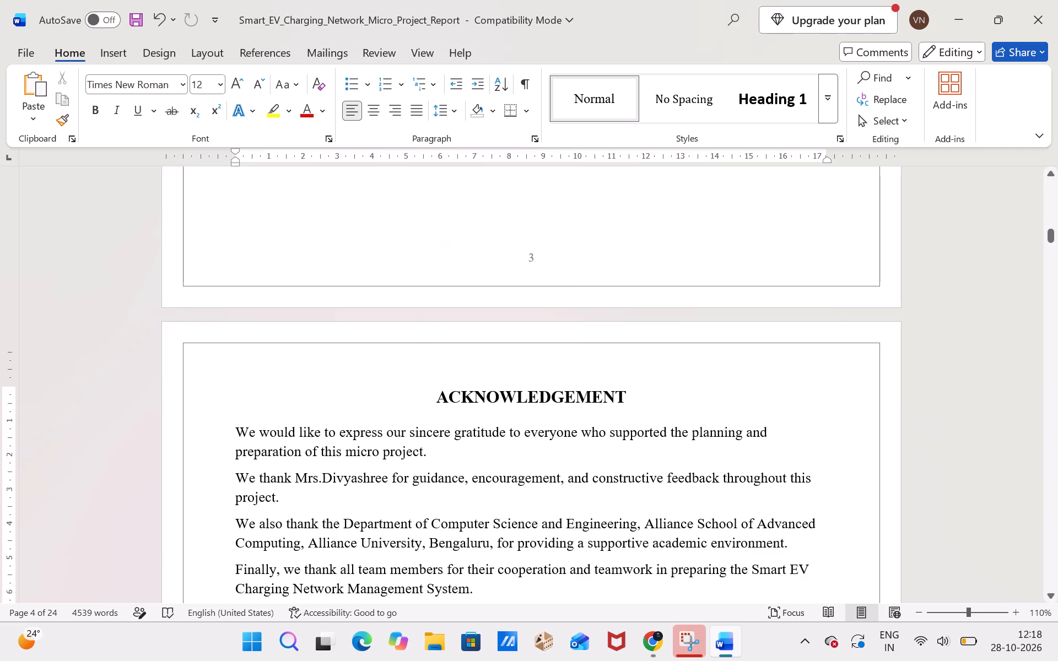
pyautogui.moveTo(373, 481); pyautogui.dragTo(298, 475)
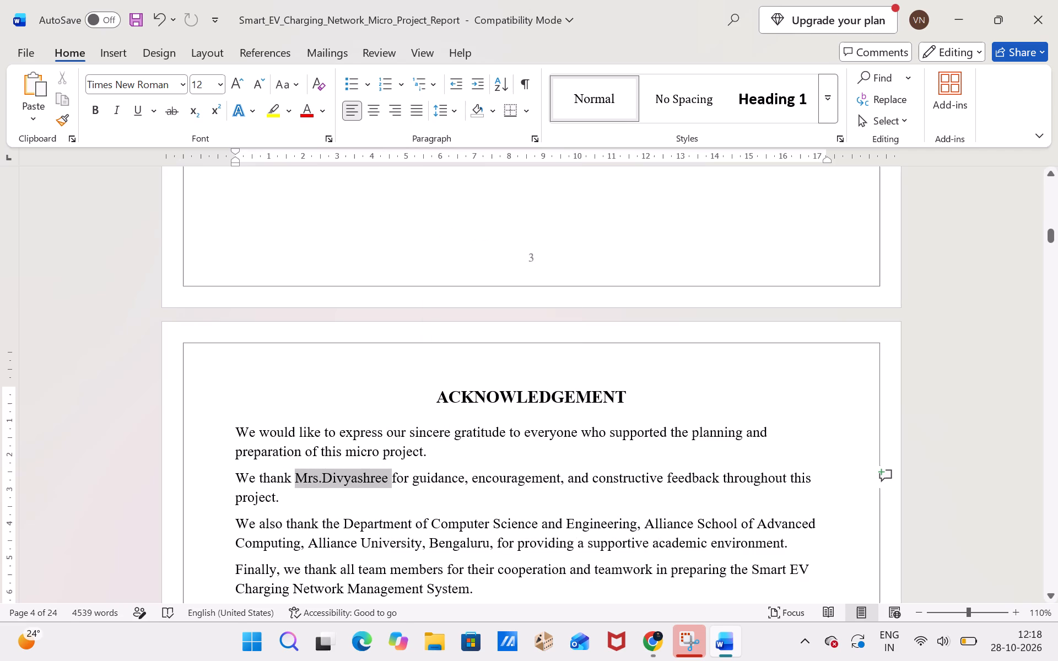
pyautogui.moveTo(298, 475); pyautogui.dragTo(300, 475)
pyautogui.rightClick(300, 475)
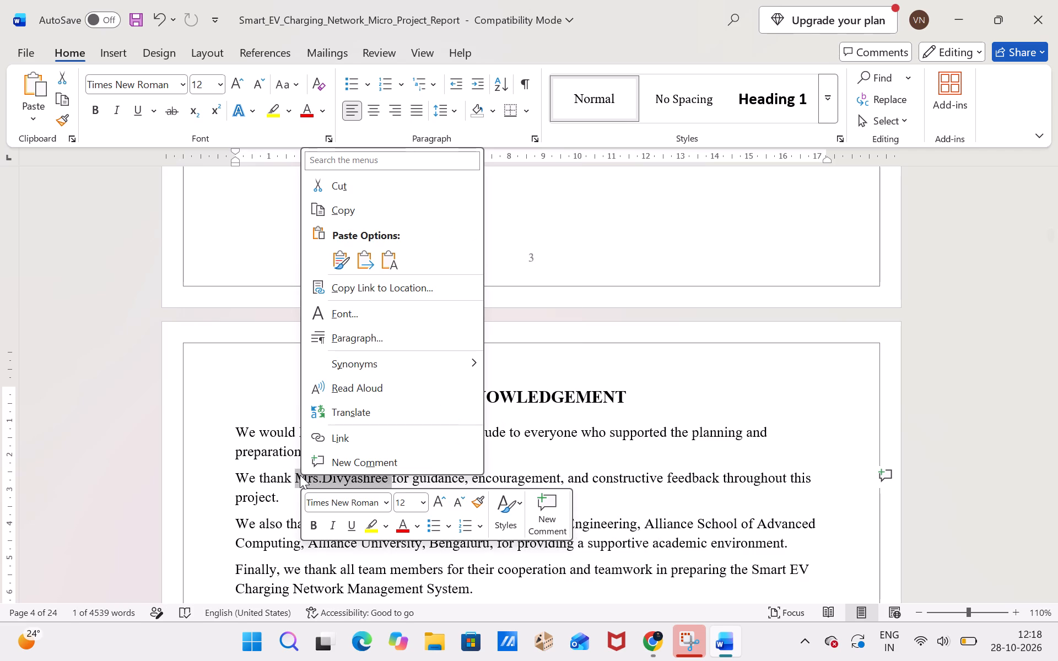
pyautogui.click(390, 218)
# Paste the copied guide's name on the empty line above Guide on the bonafide certificate page.
pyautogui.scroll(2, 270, 251)
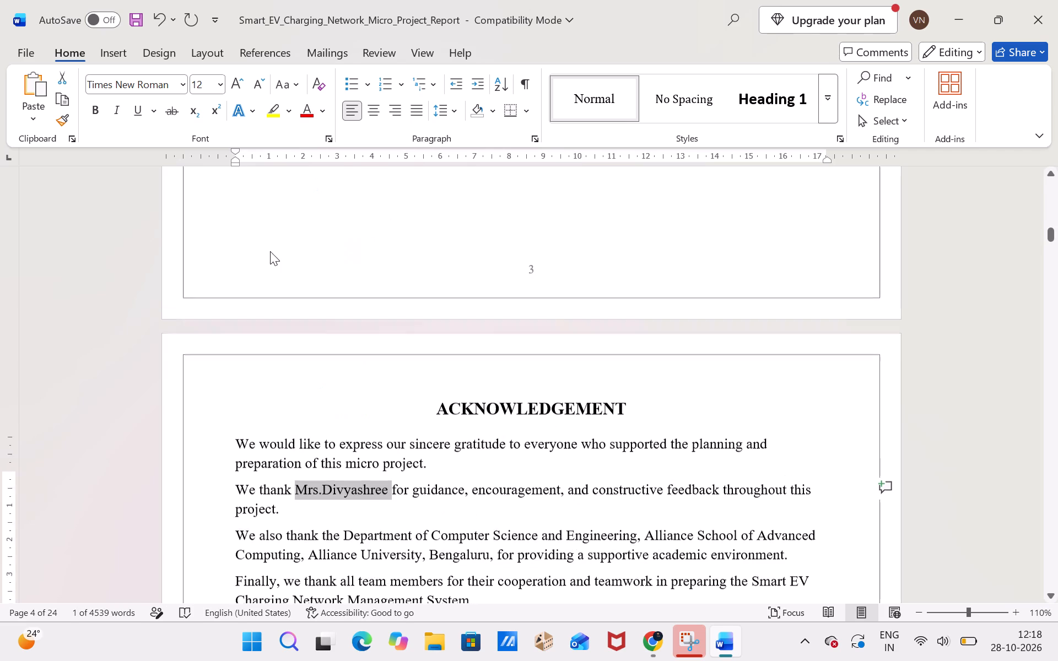
pyautogui.scroll(9, 270, 251)
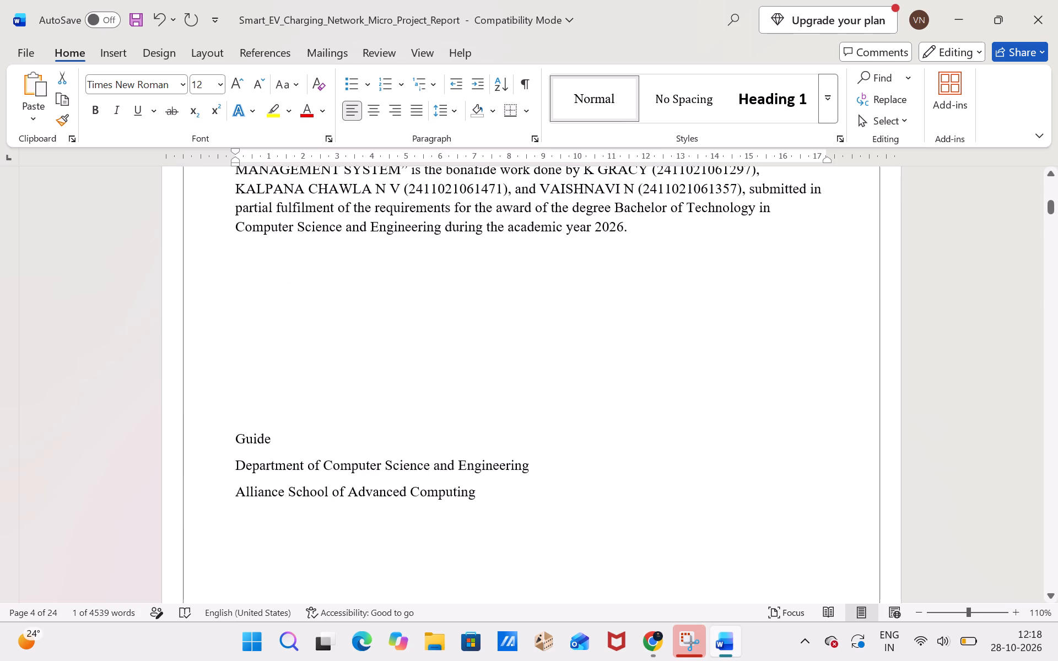
pyautogui.click(243, 419)
pyautogui.hotkey('ctrl', 'v')
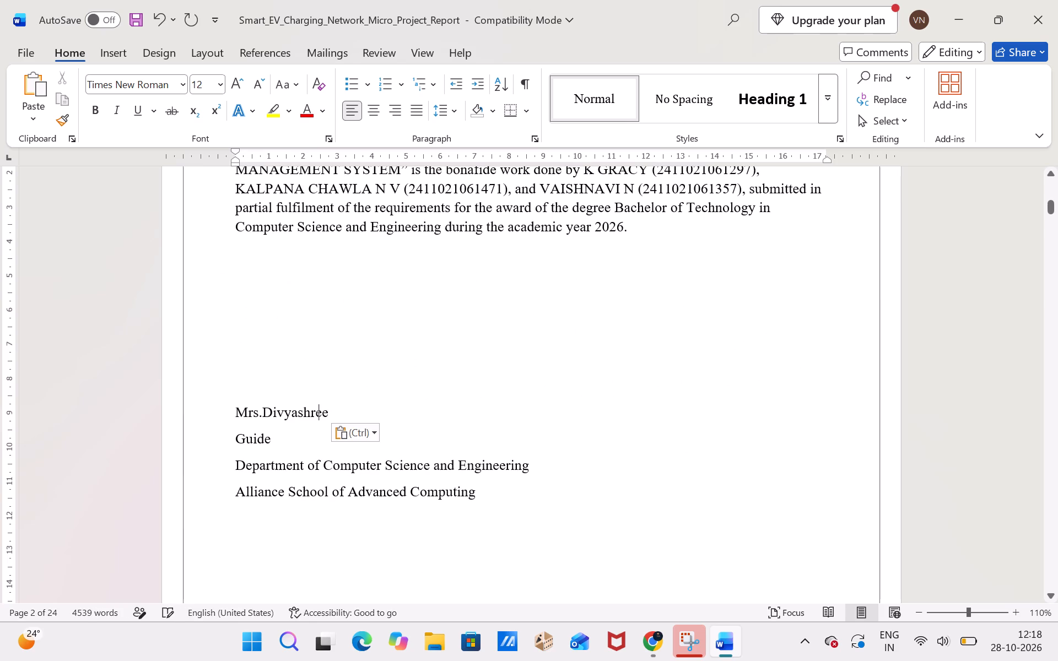
# Make the guide's name above the Guide line on the bonafide certificate bold.
pyautogui.scroll(1, 368, 339)
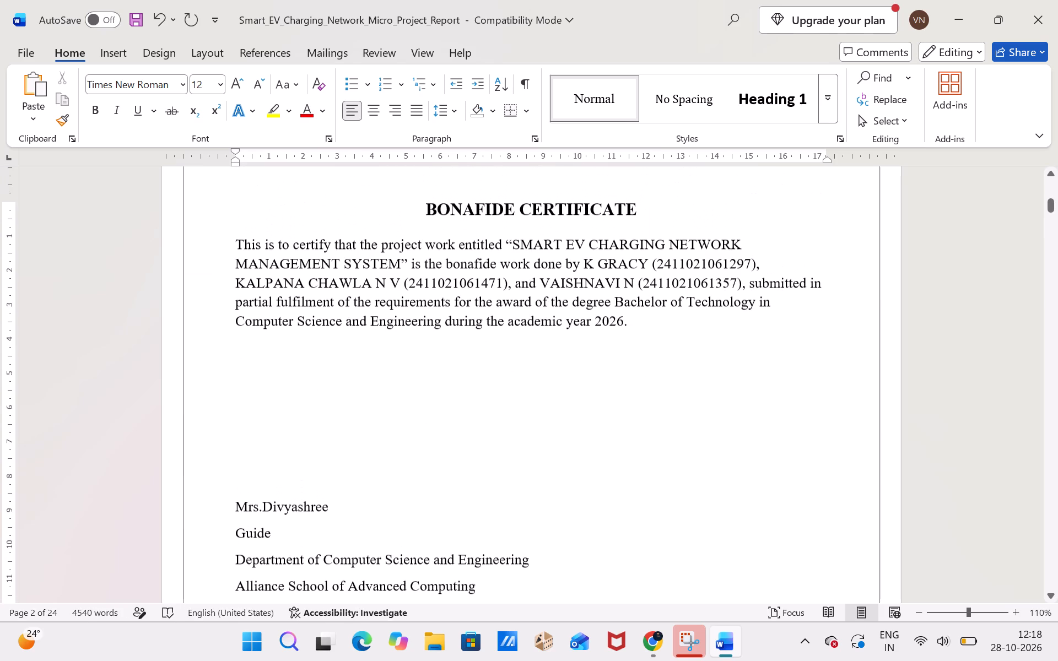
pyautogui.scroll(1, 368, 339)
pyautogui.moveTo(228, 506); pyautogui.dragTo(339, 511)
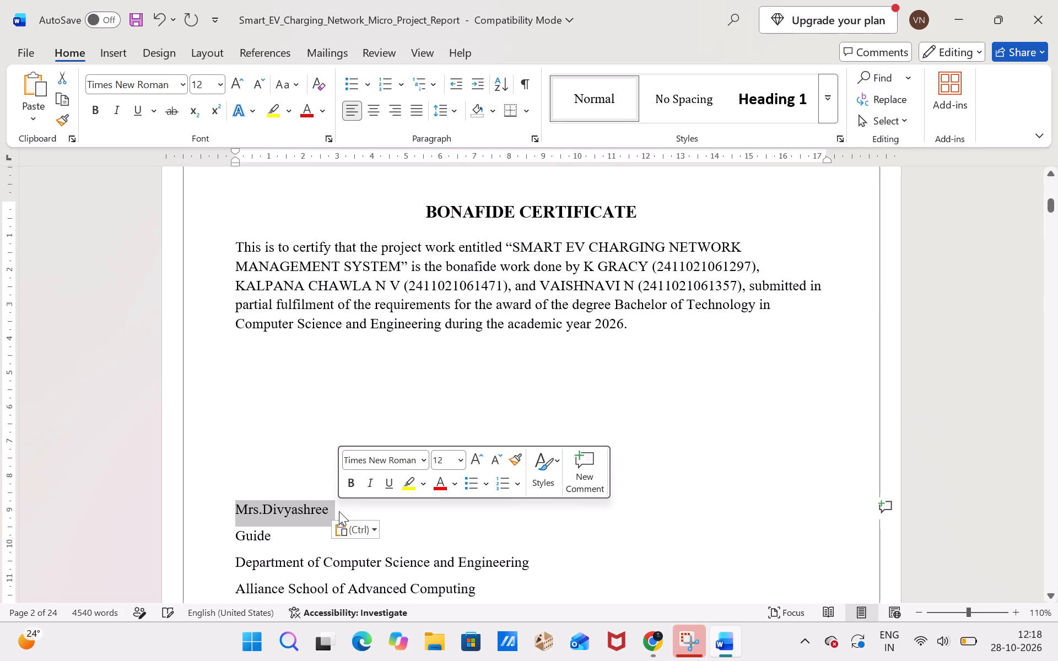
pyautogui.click(355, 492)
pyautogui.click(312, 422)
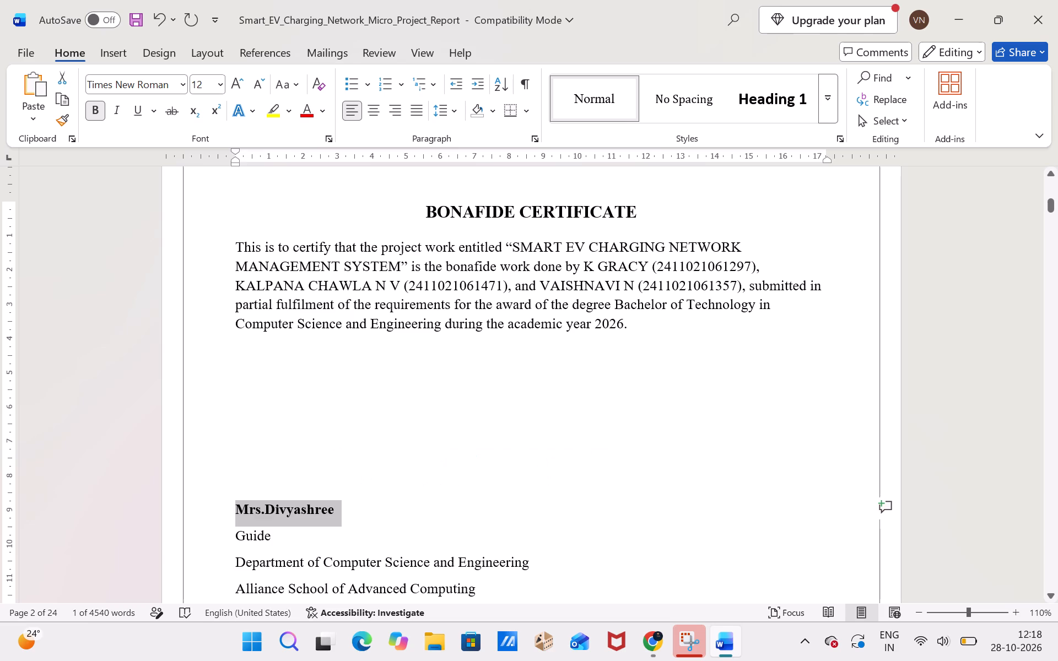
# Replace the guide's name after "under the guidance of" in the declaration paragraph with the guide's name copied from the acknowledgement.
pyautogui.scroll(7, 312, 422)
pyautogui.scroll(-2, 312, 422)
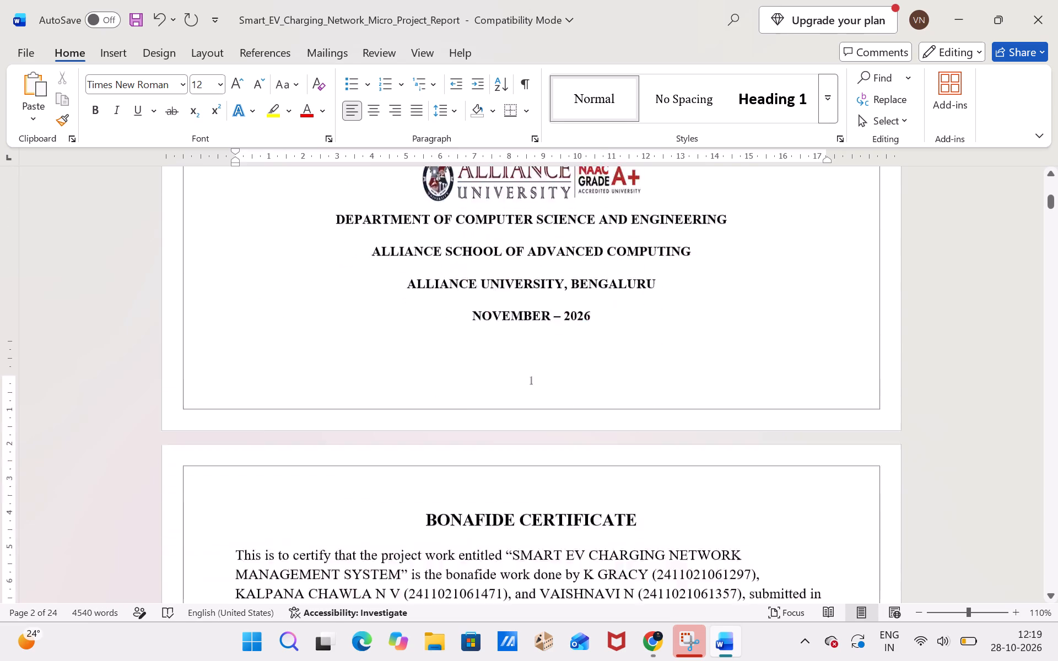
pyautogui.scroll(-10, 312, 422)
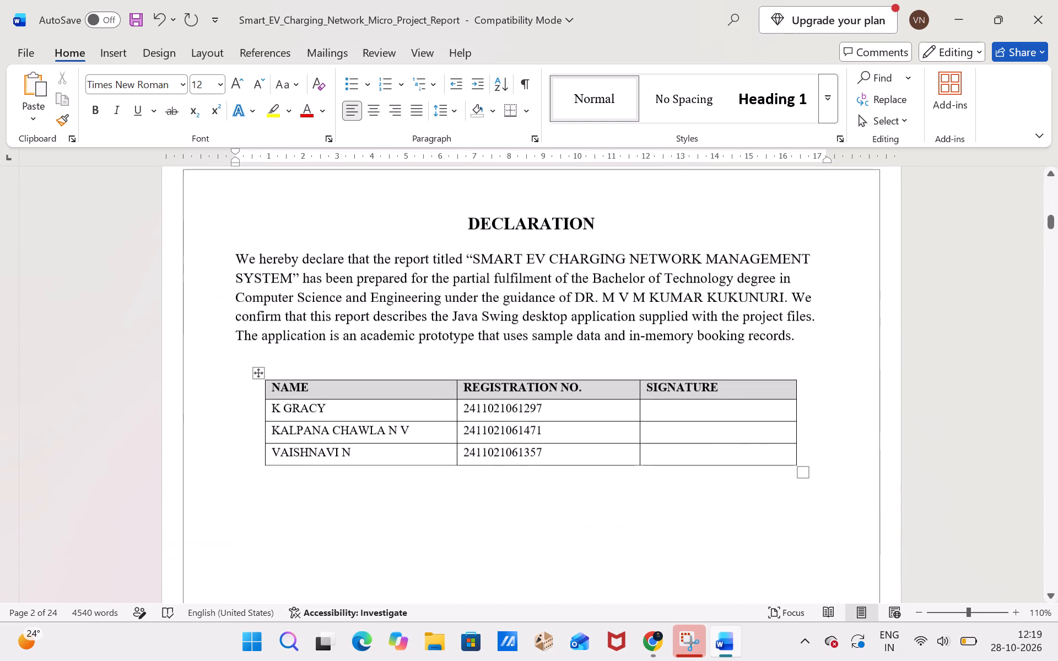
pyautogui.click(570, 296)
pyautogui.moveTo(570, 296); pyautogui.dragTo(765, 288)
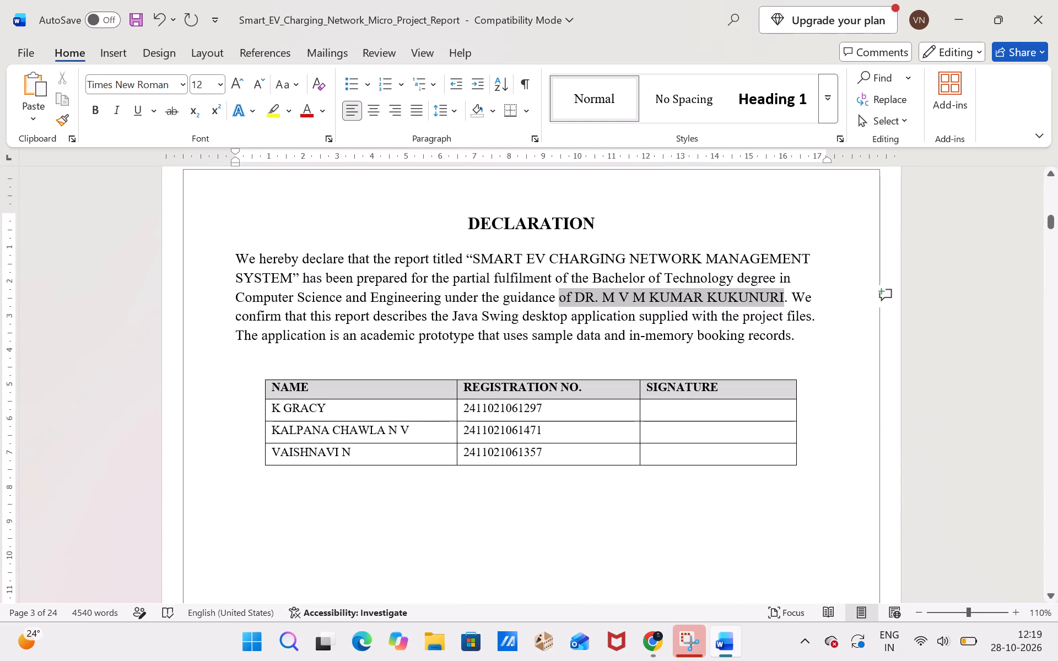
pyautogui.moveTo(765, 288); pyautogui.dragTo(774, 294)
pyautogui.click(828, 306)
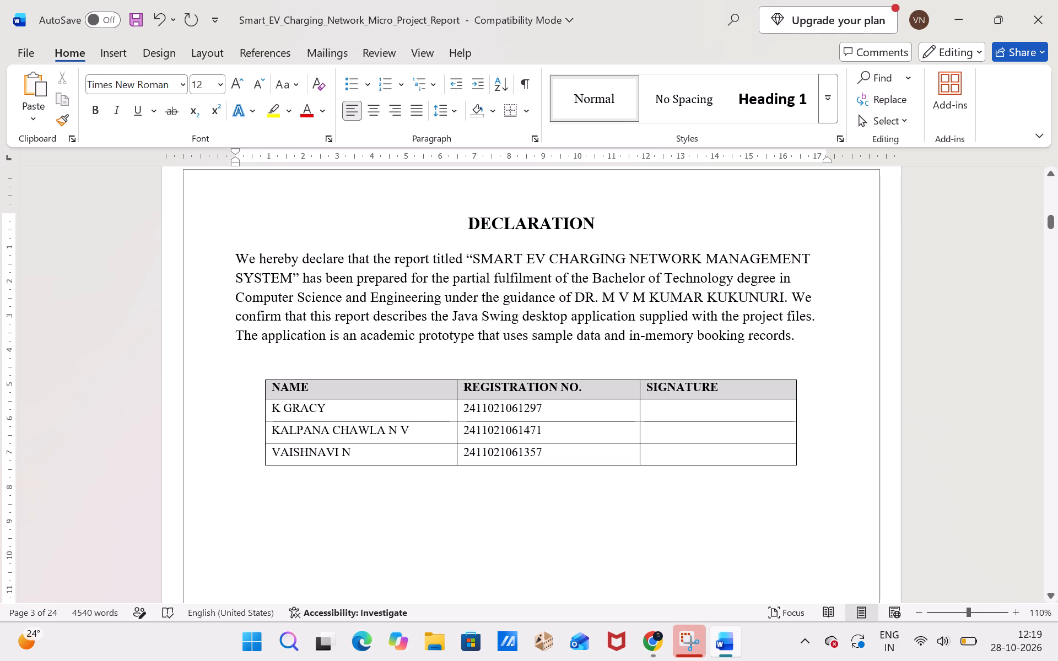
pyautogui.doubleClick(579, 297)
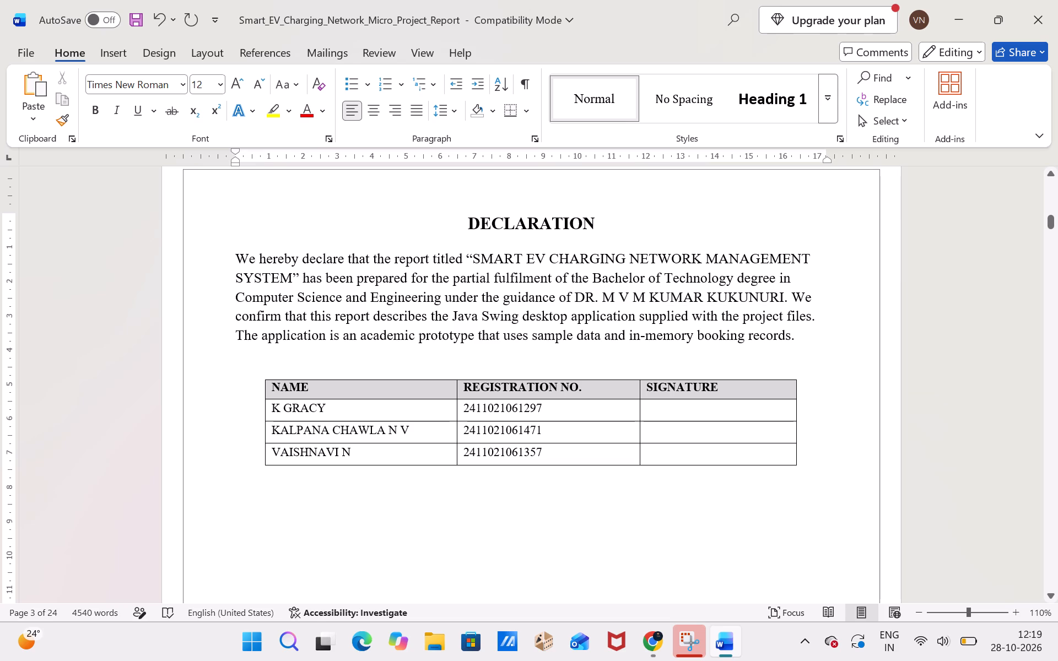
pyautogui.click(589, 296)
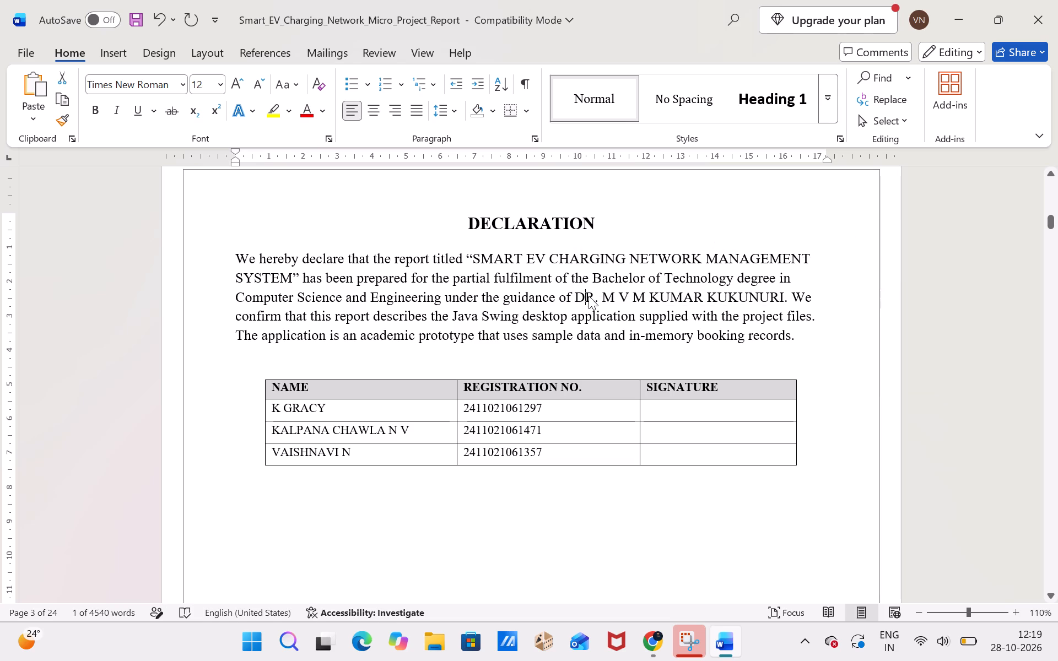
pyautogui.click(574, 296)
pyautogui.moveTo(574, 296); pyautogui.dragTo(682, 291)
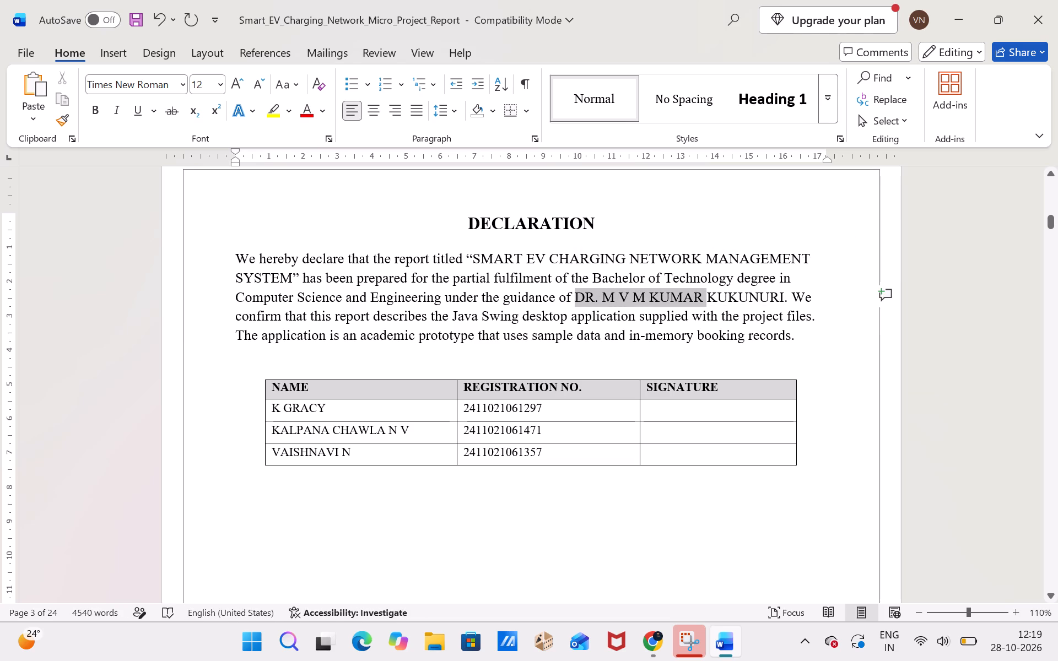
pyautogui.moveTo(682, 291); pyautogui.dragTo(786, 297)
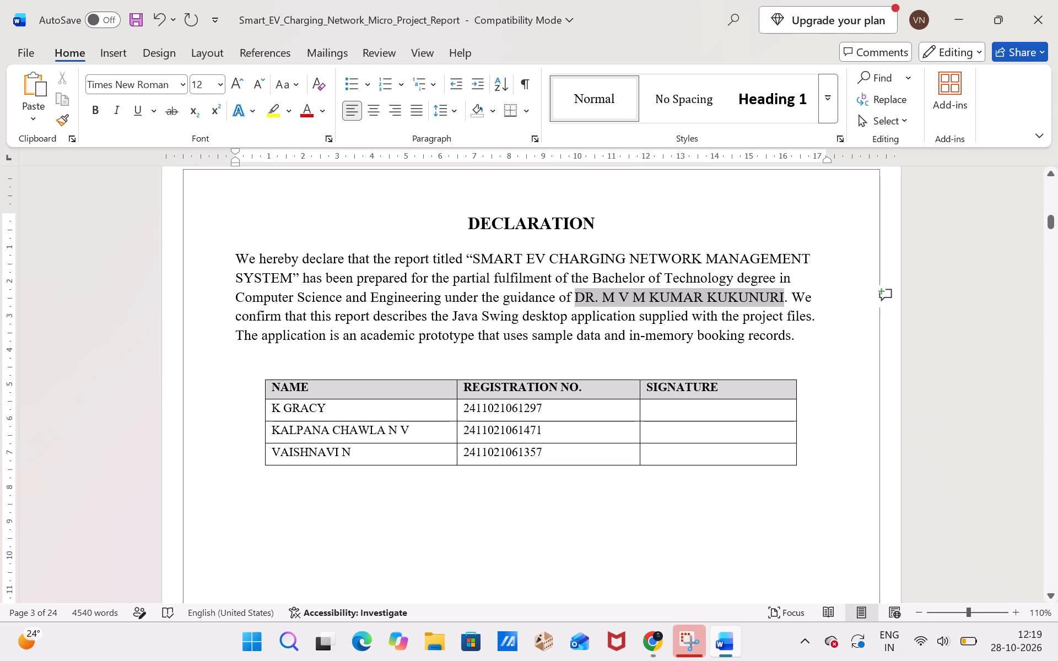
pyautogui.moveTo(786, 297); pyautogui.dragTo(787, 297)
pyautogui.press('BackSpace')
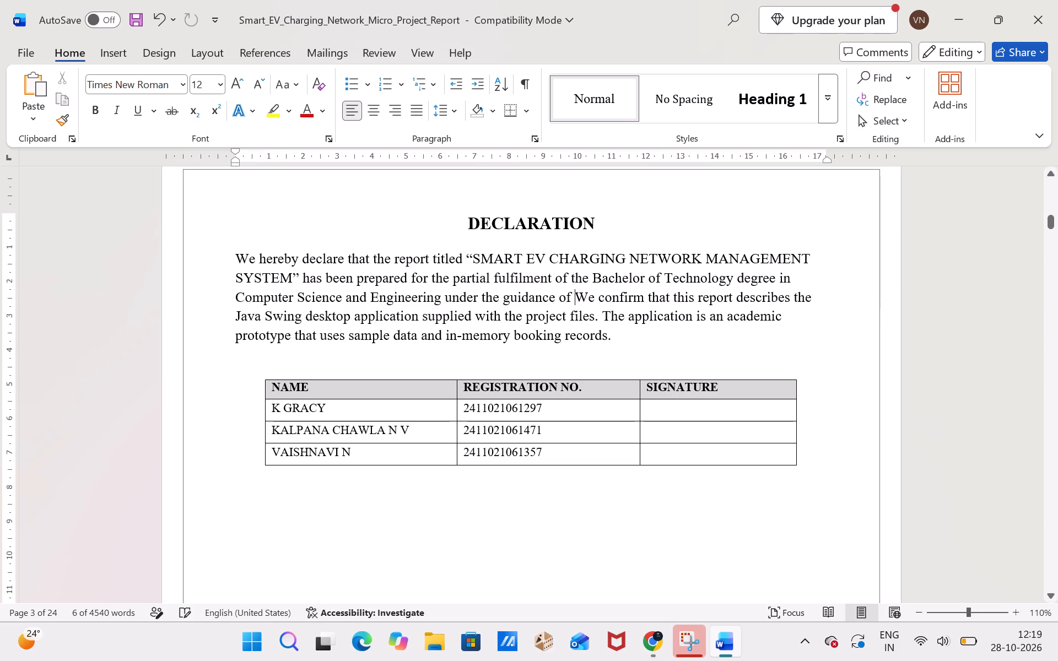
pyautogui.hotkey('ctrl', 'v')
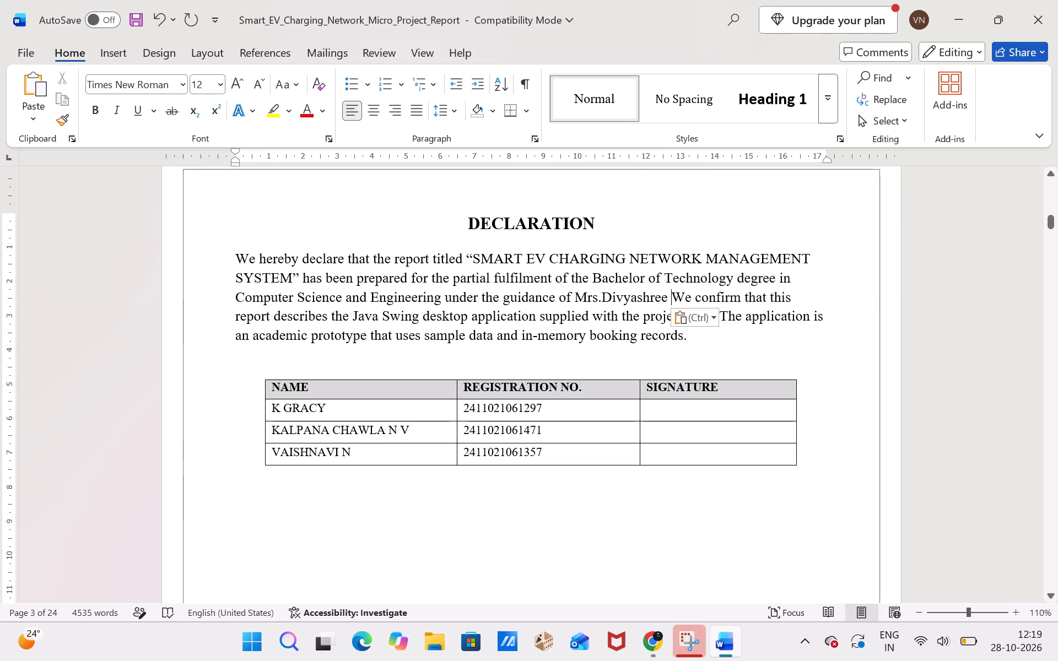
# Make the guide's name in the declaration paragraph bold.
pyautogui.moveTo(574, 297); pyautogui.dragTo(658, 300)
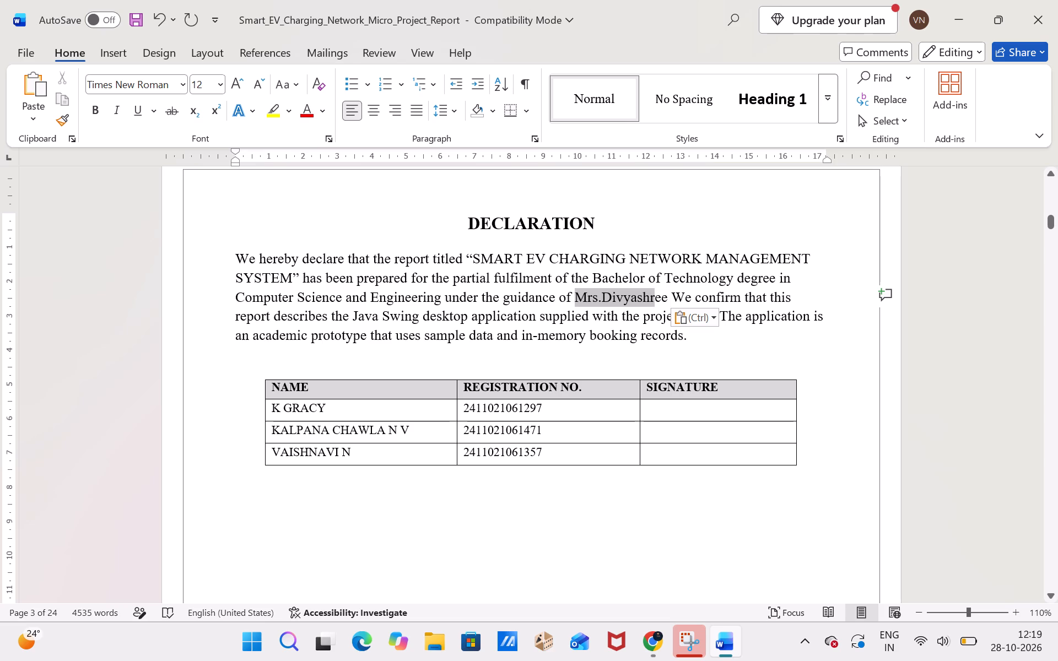
pyautogui.moveTo(658, 300); pyautogui.dragTo(669, 302)
pyautogui.click(679, 281)
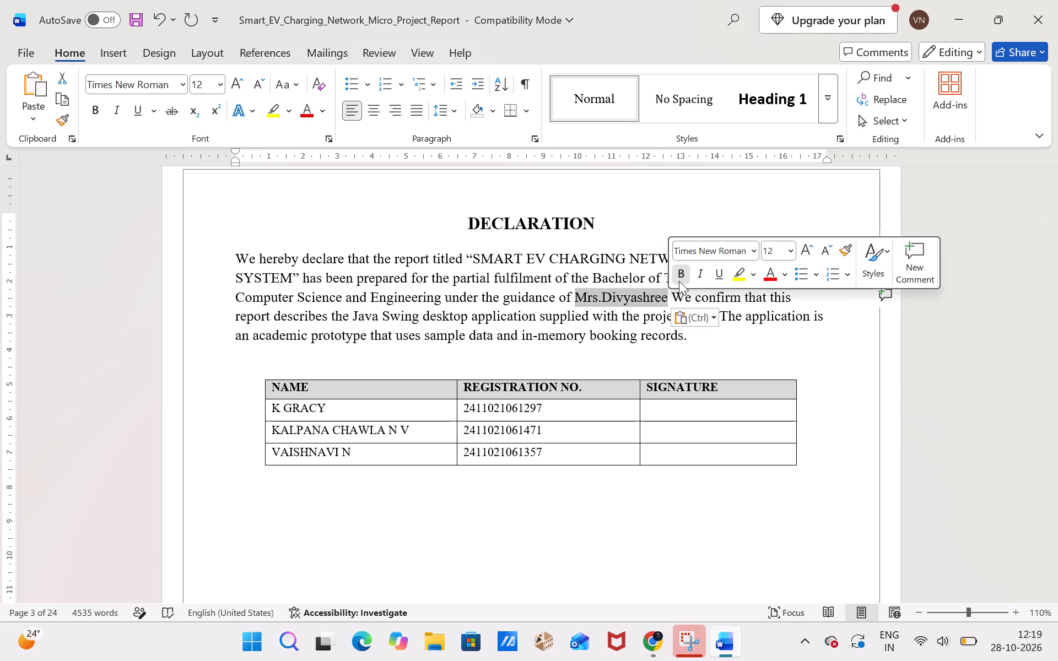
pyautogui.click(705, 362)
# Make the project title words "SMART EV CHARGING NETWORK MANAGEMENT" in the declaration paragraph bold, including the opening quotation mark.
pyautogui.scroll(2, 705, 362)
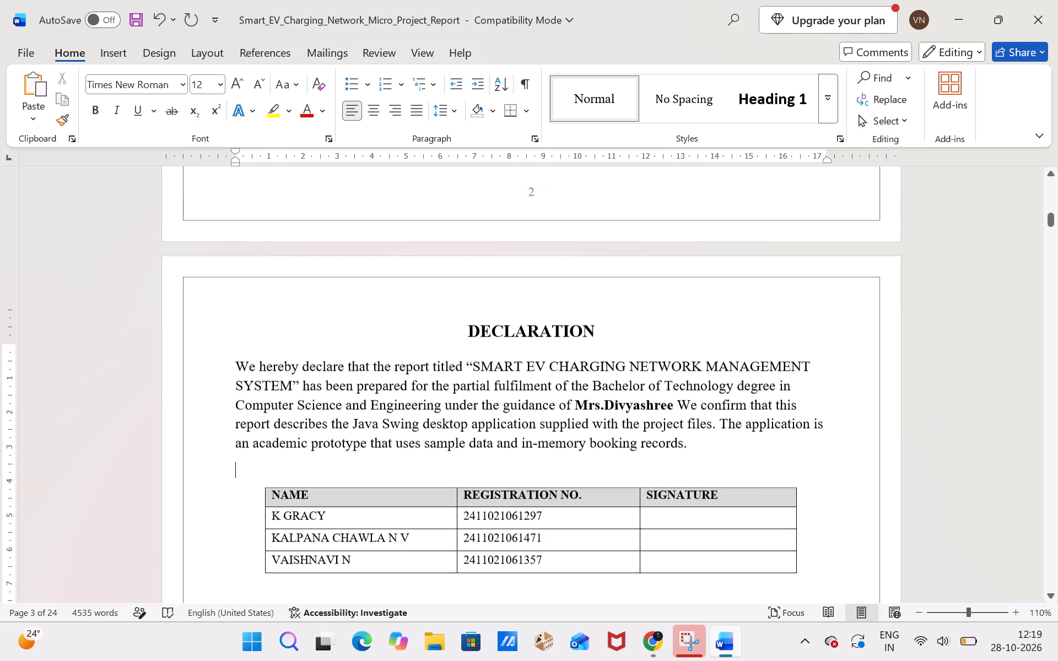
pyautogui.scroll(2, 705, 362)
pyautogui.scroll(-1, 705, 362)
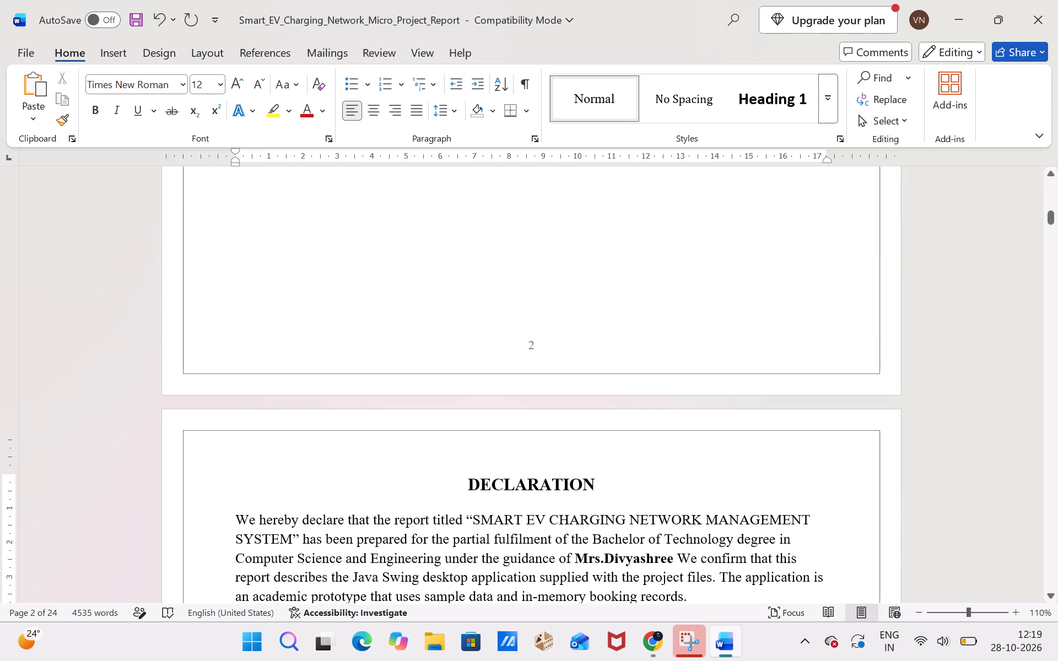
pyautogui.moveTo(468, 514); pyautogui.dragTo(746, 517)
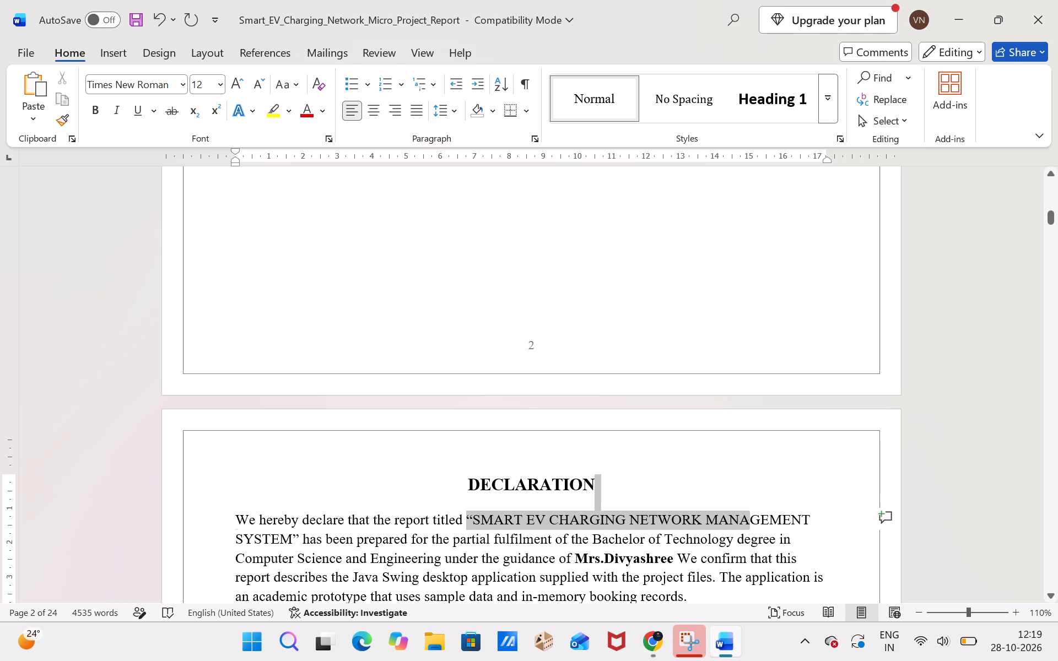
pyautogui.moveTo(746, 517); pyautogui.dragTo(810, 525)
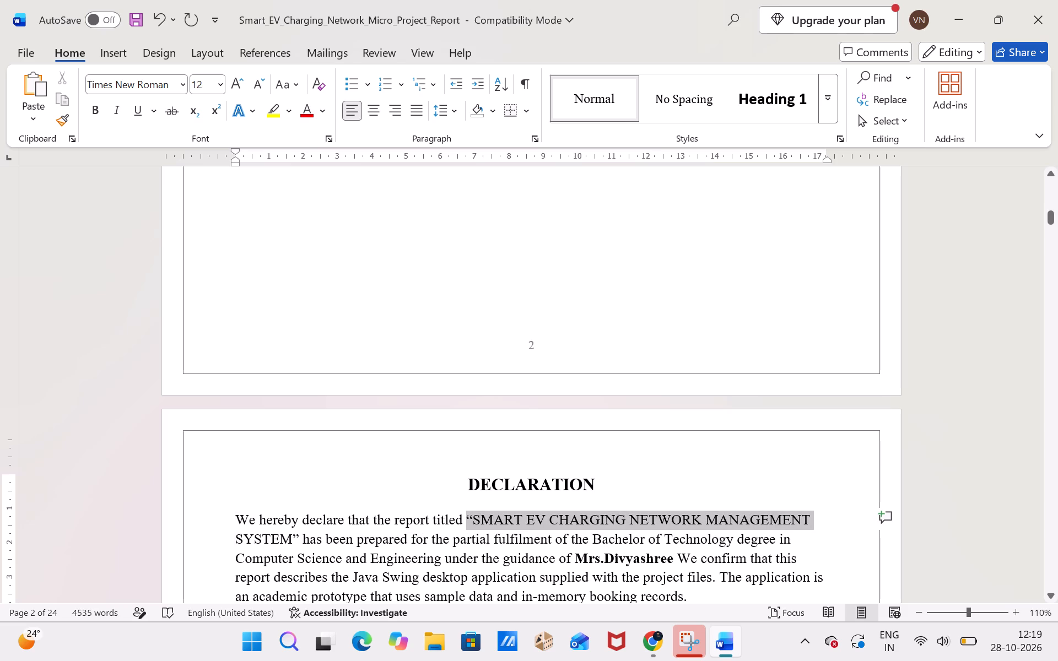
pyautogui.moveTo(810, 525); pyautogui.dragTo(814, 517)
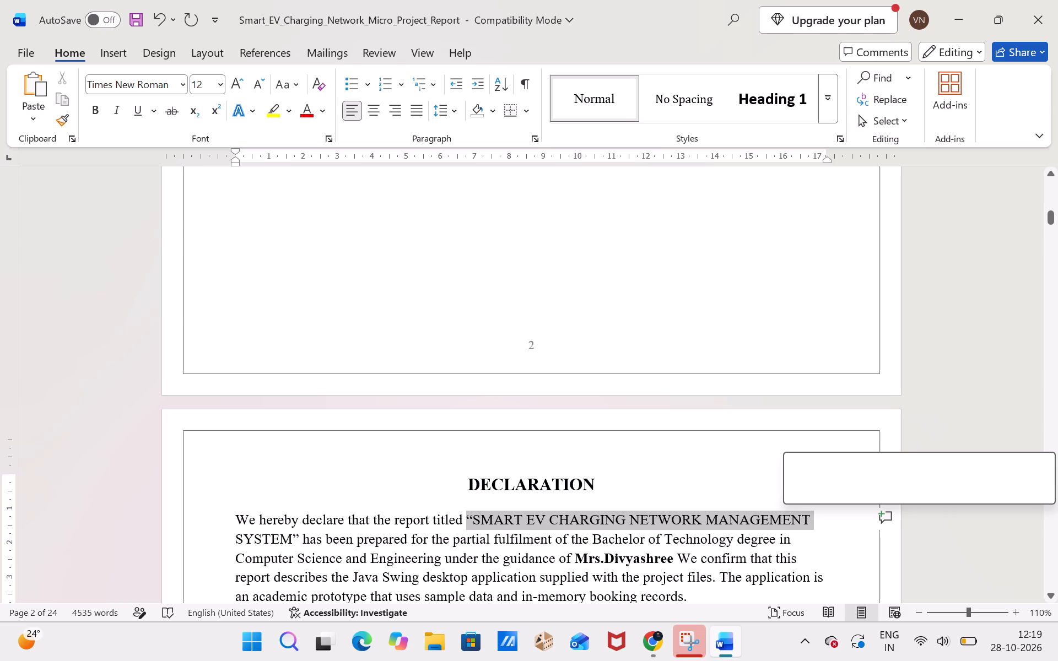
pyautogui.click(796, 497)
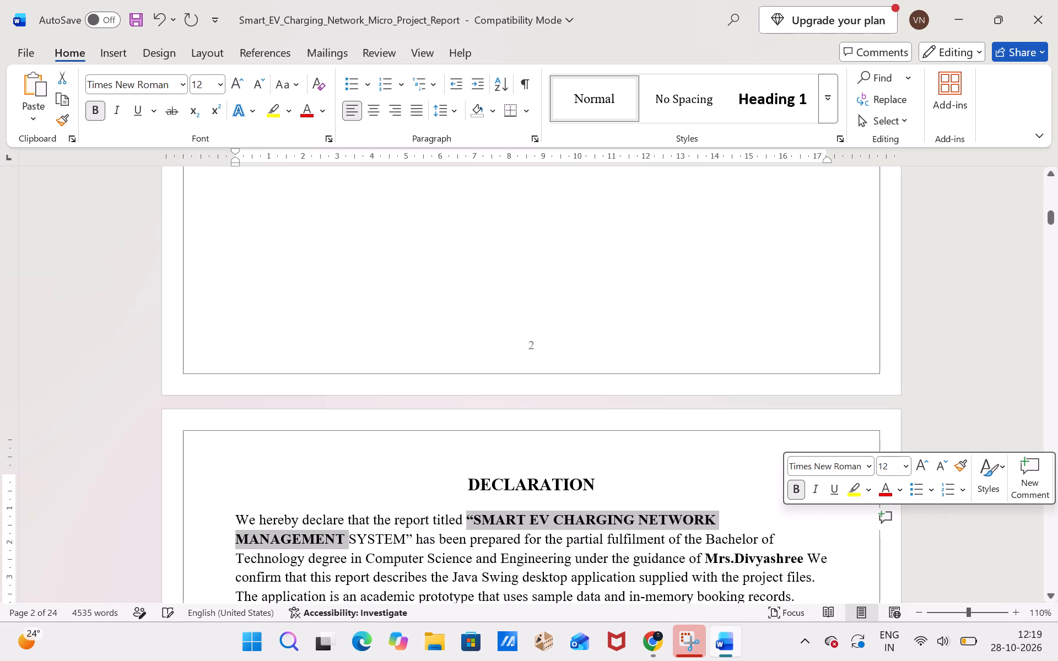
# Make the word "SYSTEM" at the end of the project title in the declaration paragraph bold.
pyautogui.moveTo(300, 495); pyautogui.dragTo(285, 534)
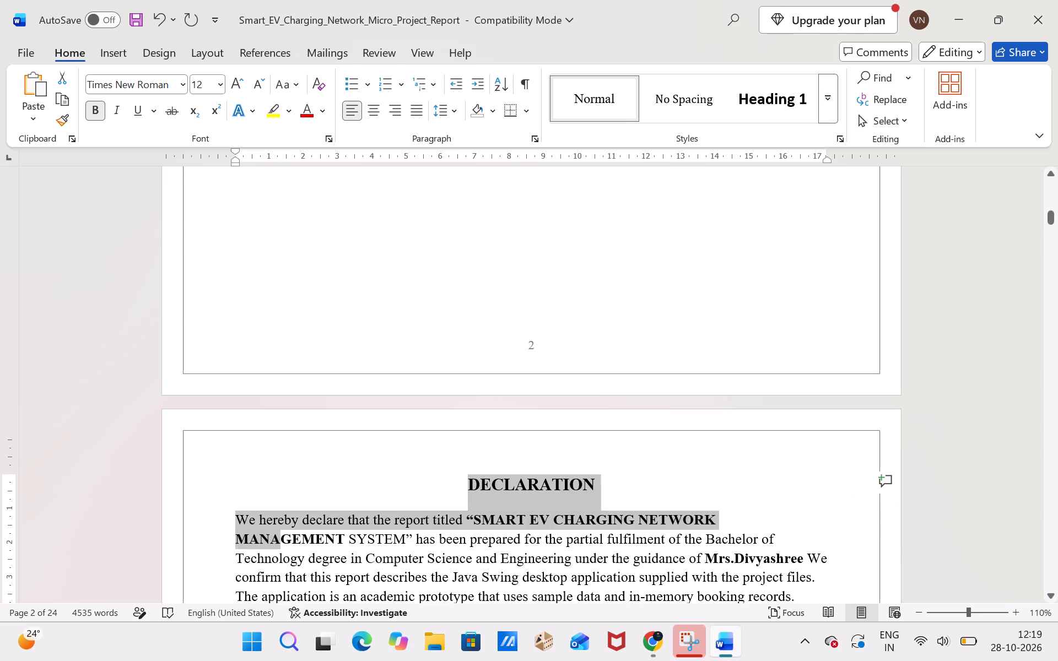
pyautogui.moveTo(285, 534); pyautogui.dragTo(439, 489)
pyautogui.click(439, 489)
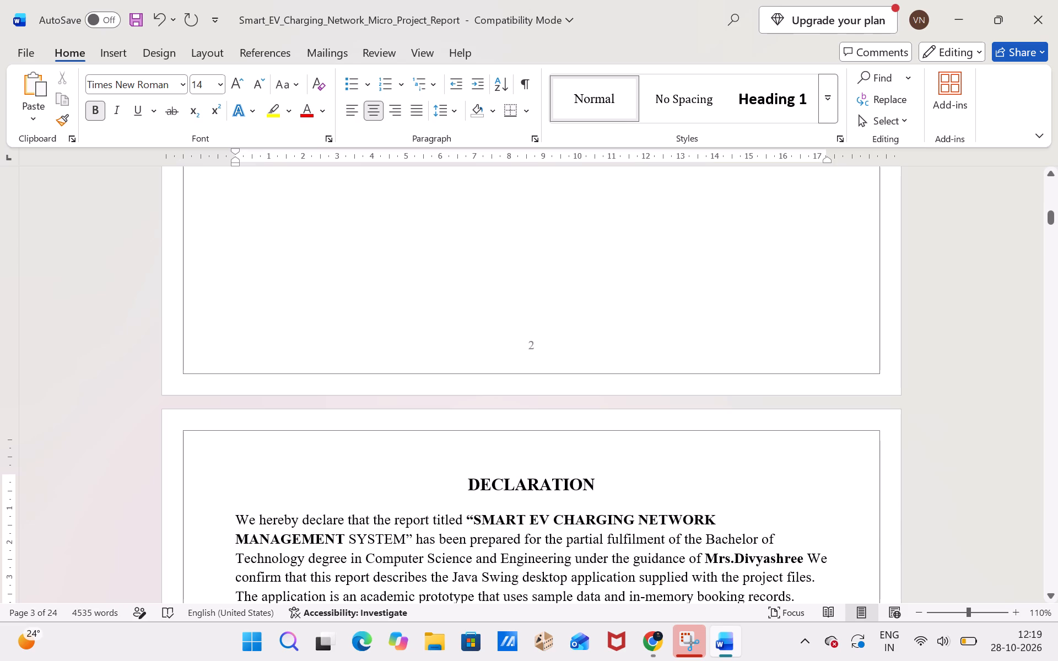
pyautogui.click(352, 544)
pyautogui.moveTo(352, 544); pyautogui.dragTo(402, 545)
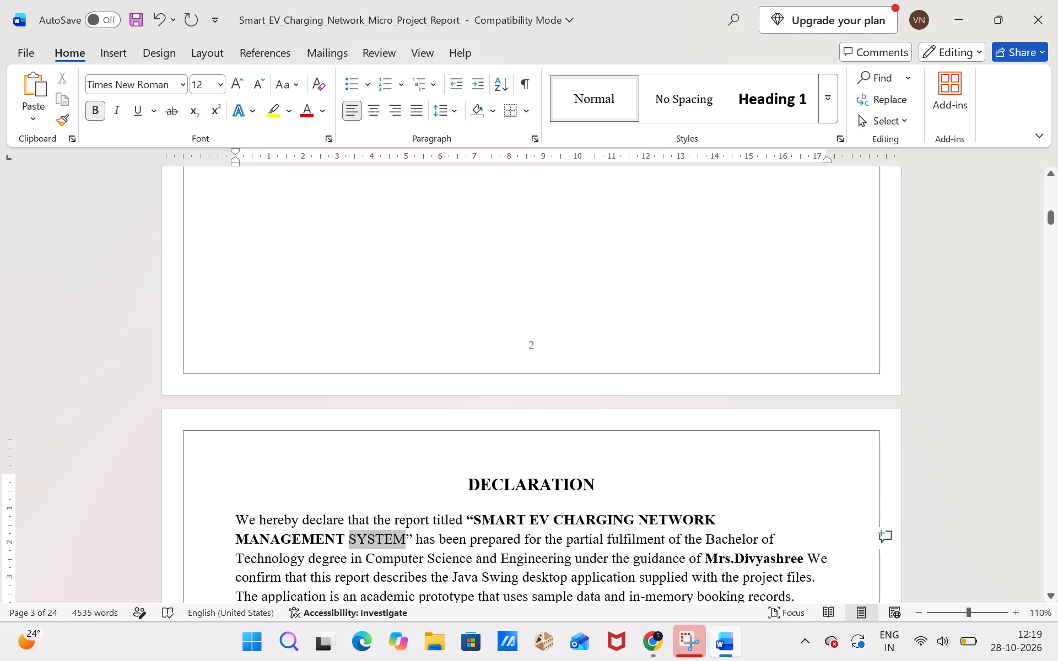
pyautogui.click(411, 521)
pyautogui.click(358, 482)
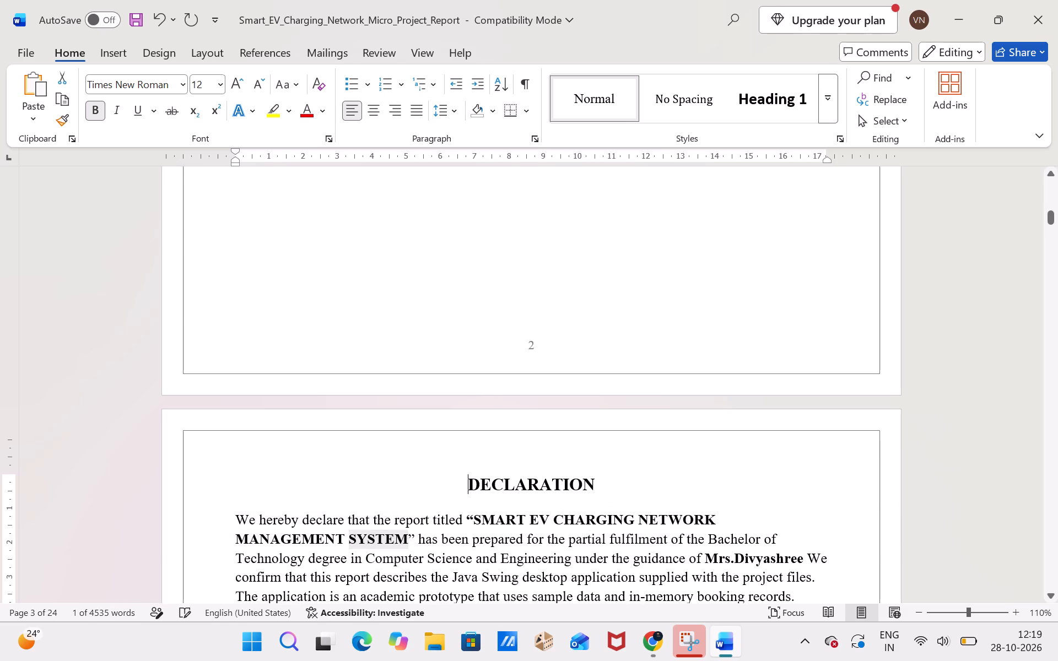
# Insert an extra blank line between the declaration paragraph and the student signature table.
pyautogui.scroll(-10, 358, 482)
pyautogui.scroll(4, 358, 482)
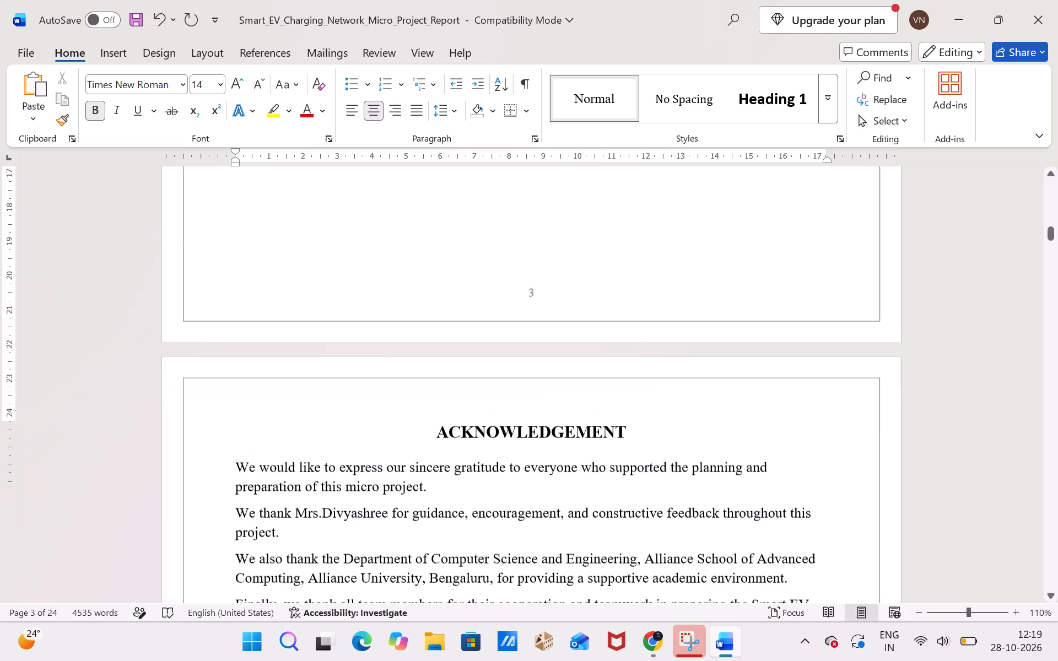
pyautogui.scroll(2, 358, 482)
pyautogui.click(304, 369)
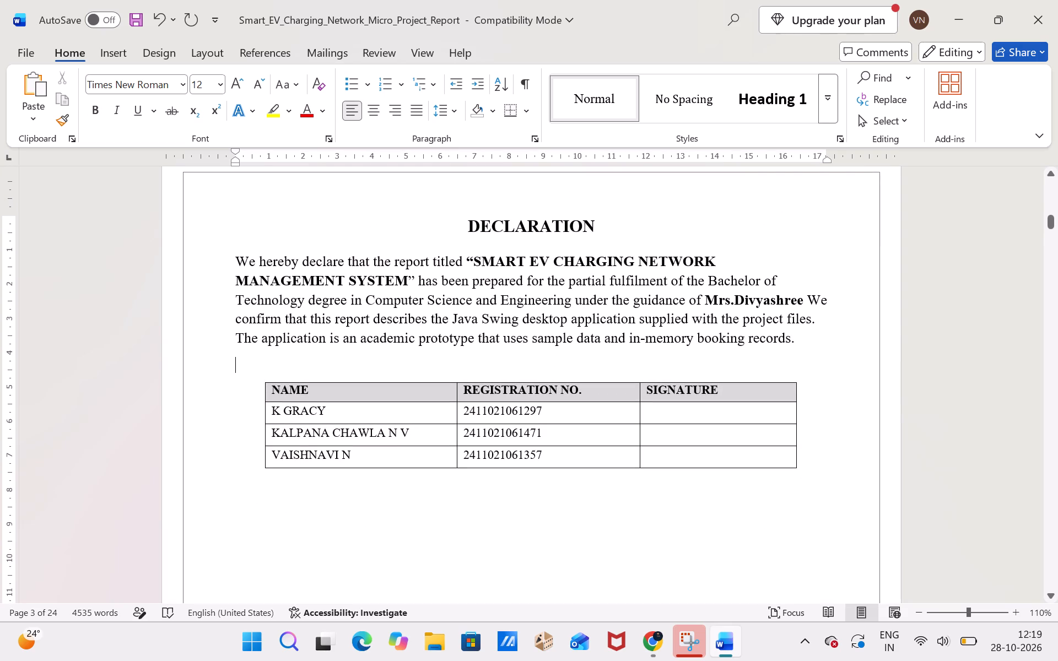
pyautogui.press('Return')
# Insert a blank line between the DECLARATION heading and its paragraph.
pyautogui.scroll(-5, 304, 369)
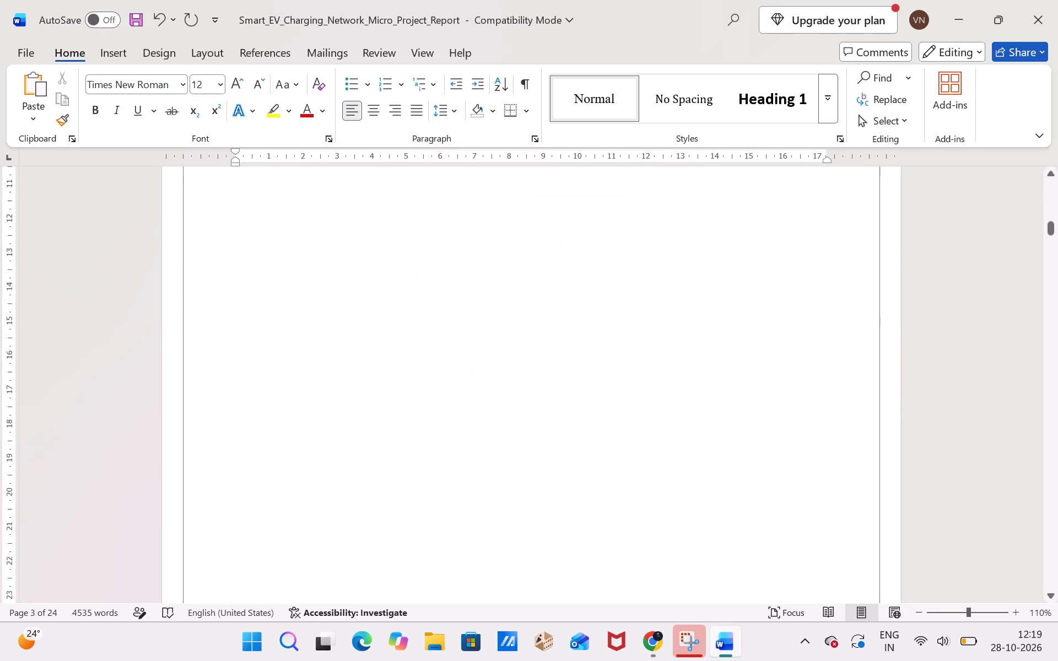
pyautogui.scroll(-2, 304, 369)
pyautogui.scroll(6, 304, 369)
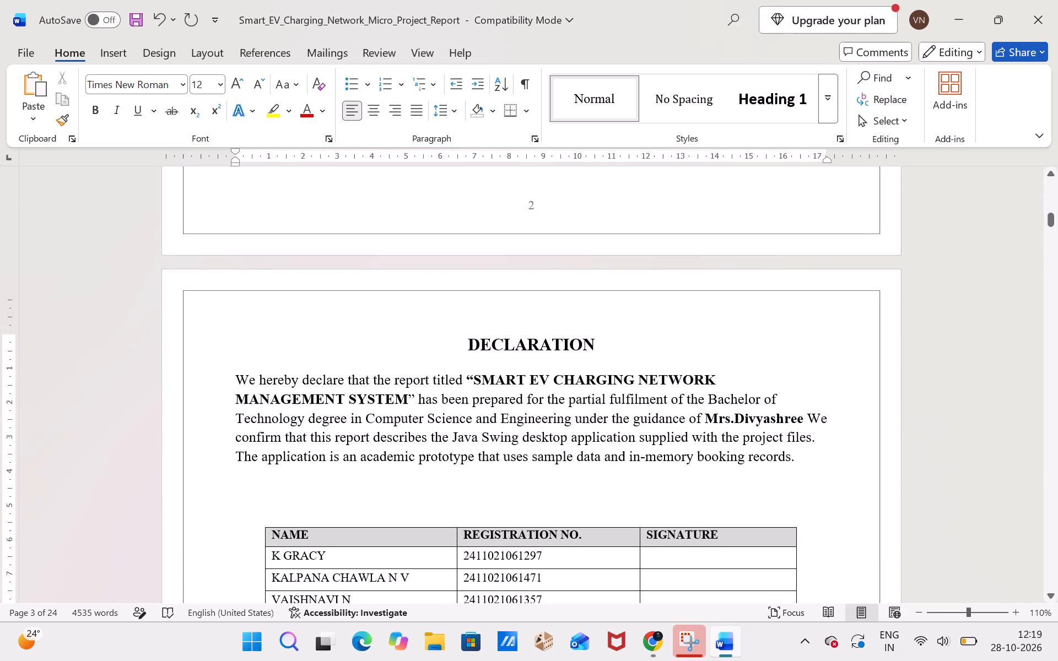
pyautogui.click(600, 335)
pyautogui.press('Return')
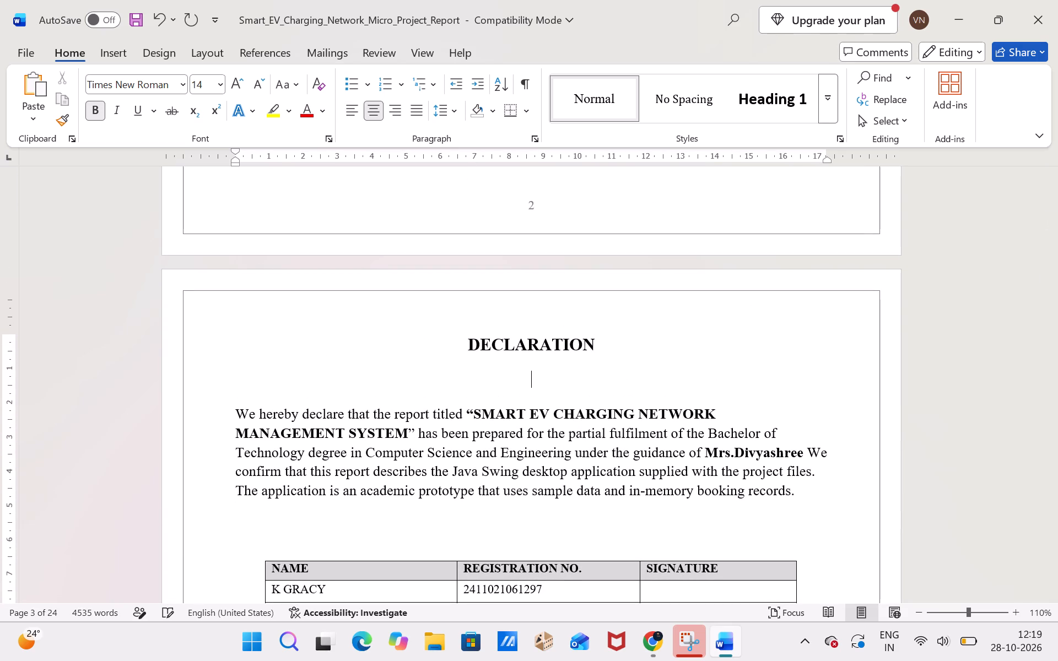
# Delete the contents entries from BONAFIDE CERTIFICATE through the word ABSTRACT, along with the line break after the CONTENTS heading.
pyautogui.scroll(-10, 600, 335)
pyautogui.scroll(3, 600, 335)
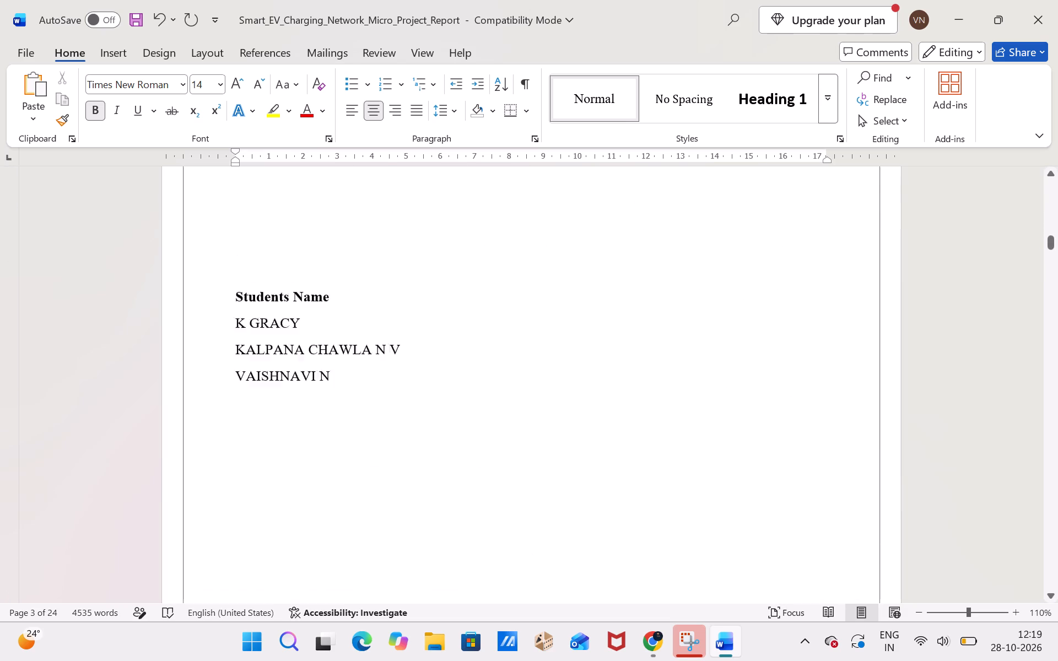
pyautogui.scroll(2, 600, 335)
pyautogui.scroll(-1, 600, 335)
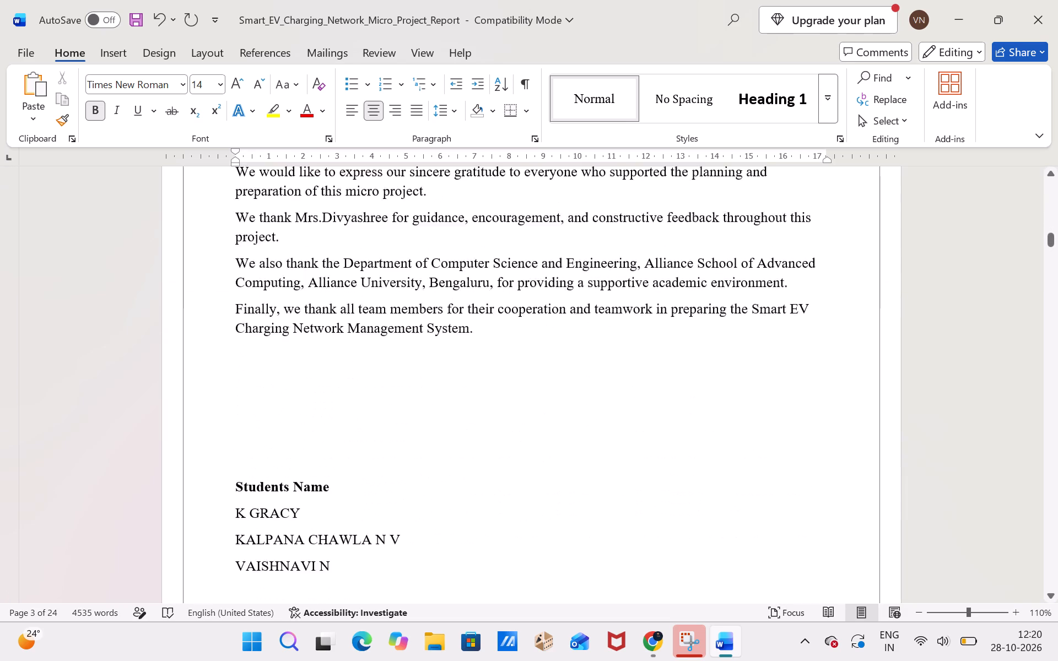
pyautogui.scroll(-6, 600, 335)
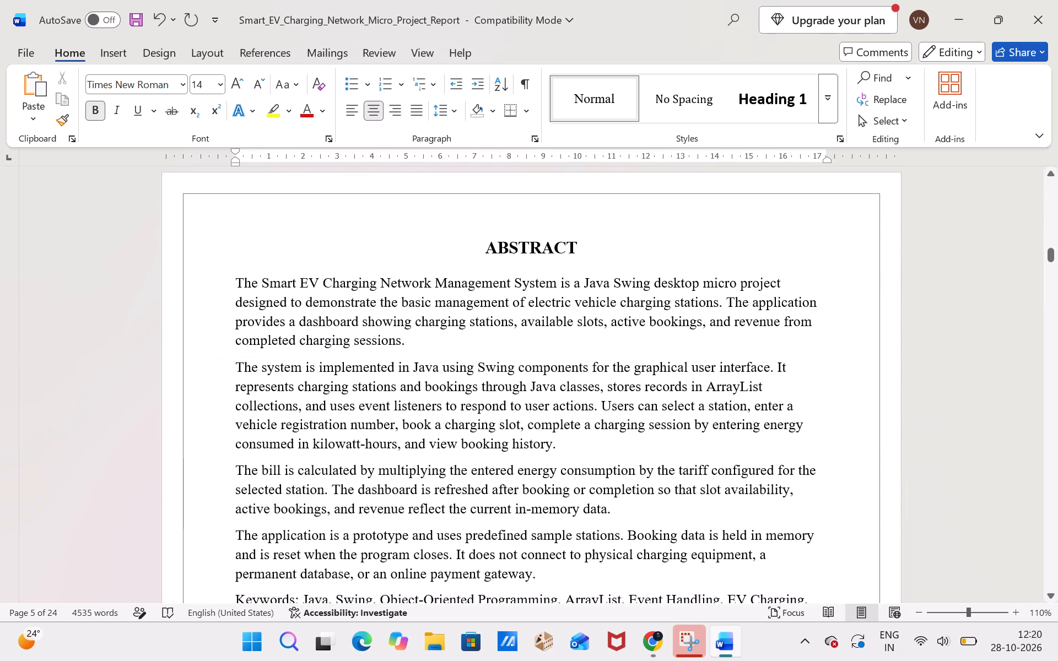
pyautogui.scroll(-7, 600, 335)
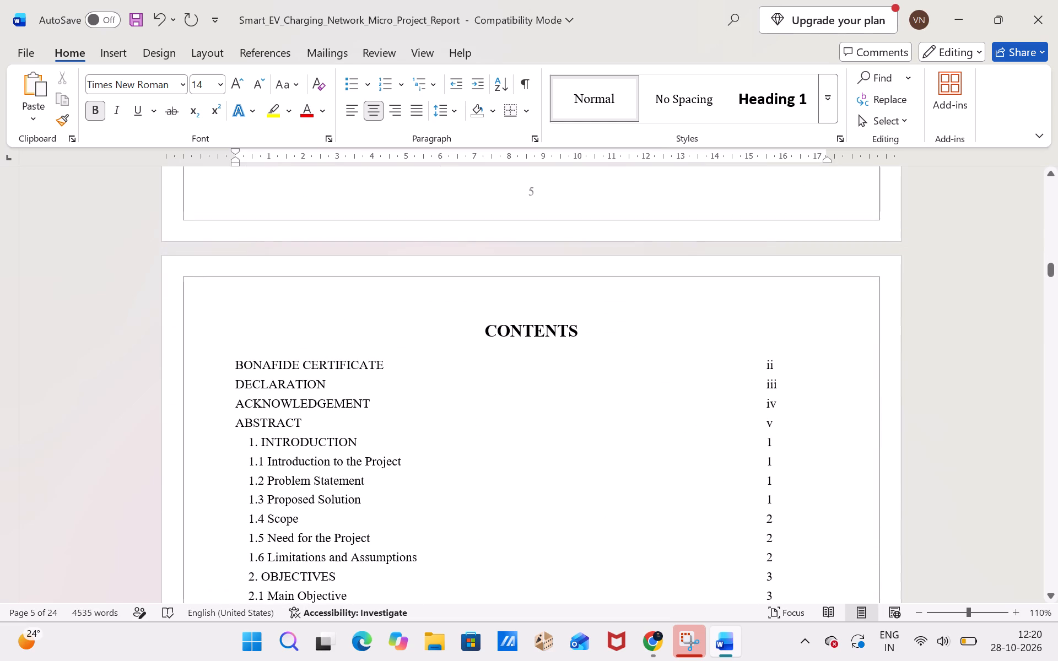
pyautogui.moveTo(235, 360); pyautogui.dragTo(336, 414)
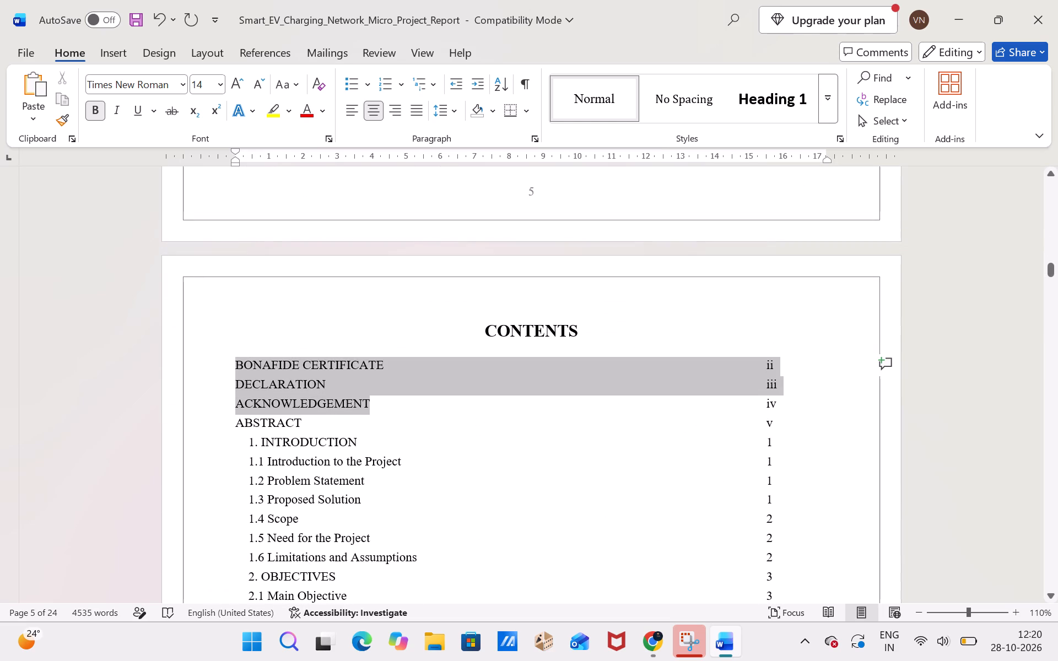
pyautogui.moveTo(336, 414); pyautogui.dragTo(336, 419)
pyautogui.press('BackSpace')
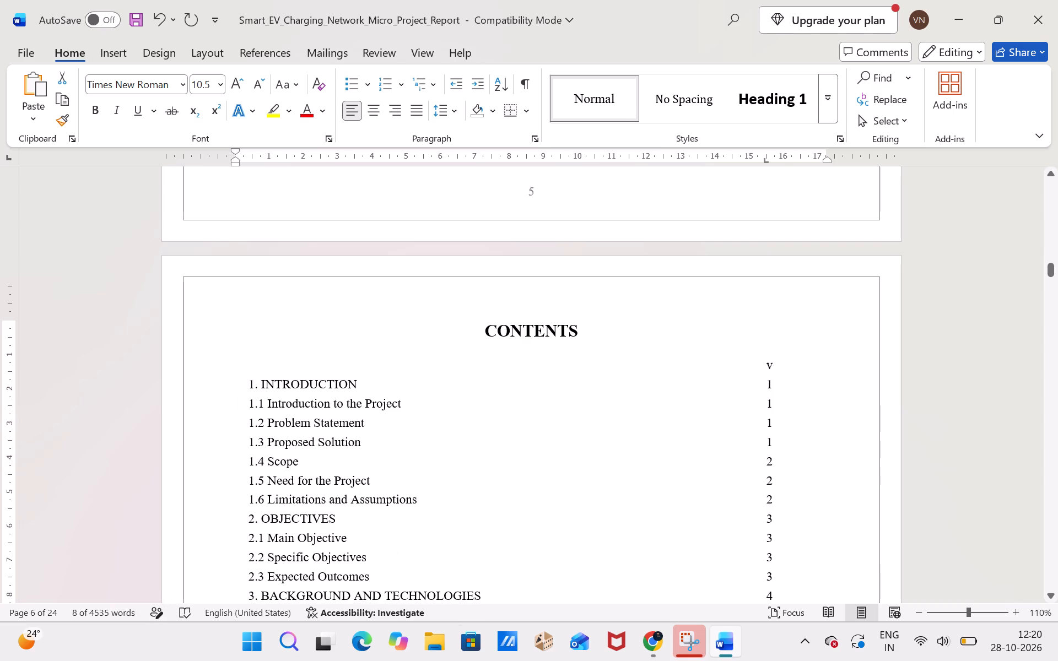
pyautogui.press('BackSpace')
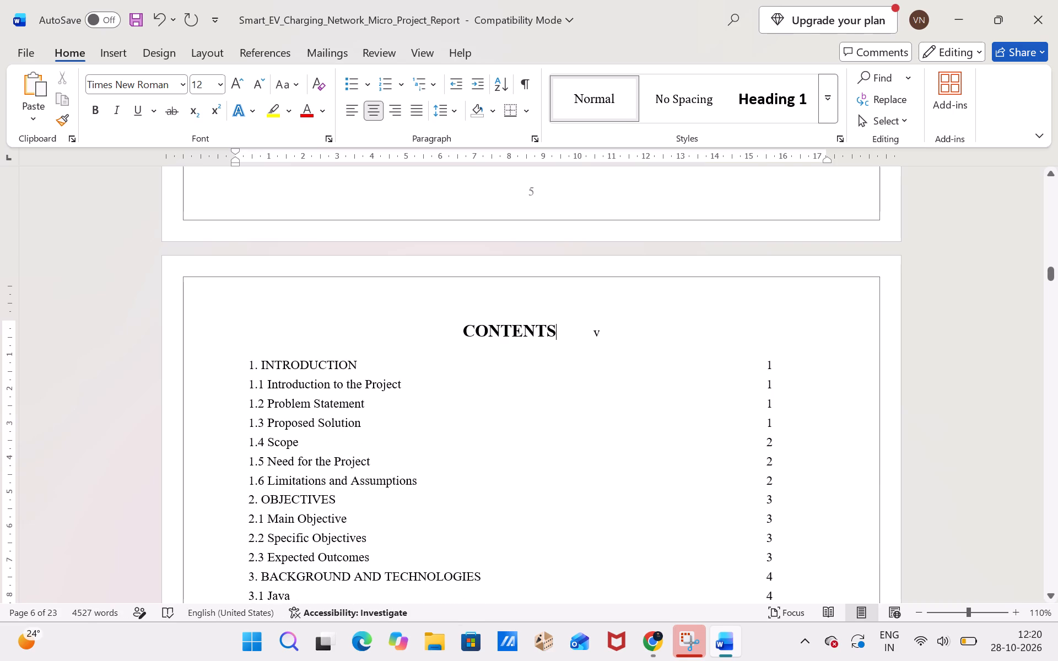
# Review the remaining contents entries and the Introduction and Objectives chapters of the report.
pyautogui.scroll(-6, 630, 392)
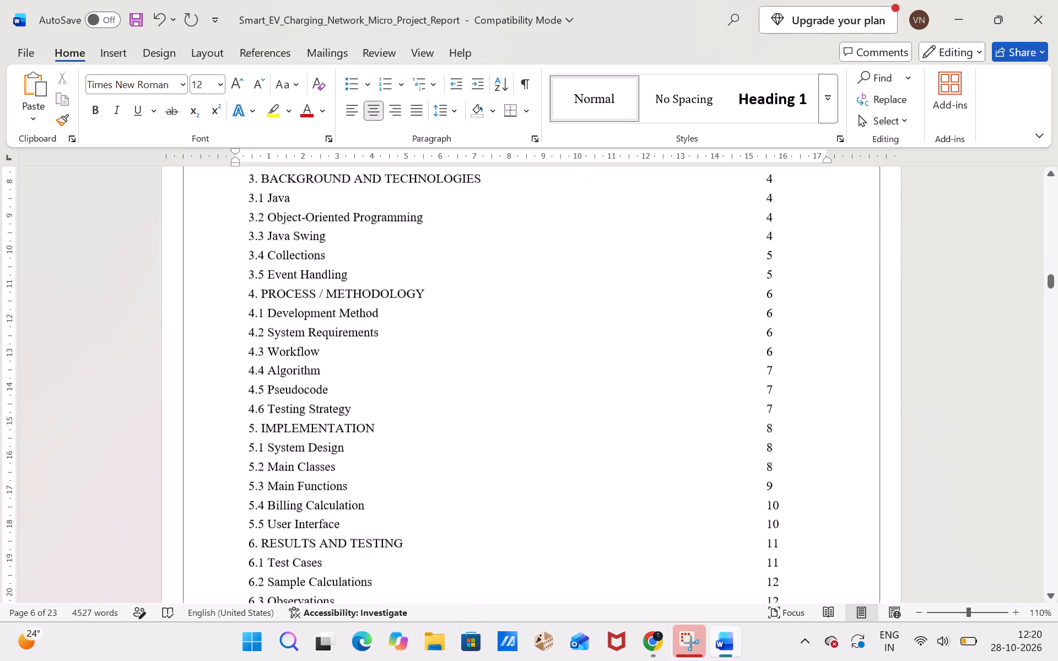
pyautogui.scroll(-2, 630, 392)
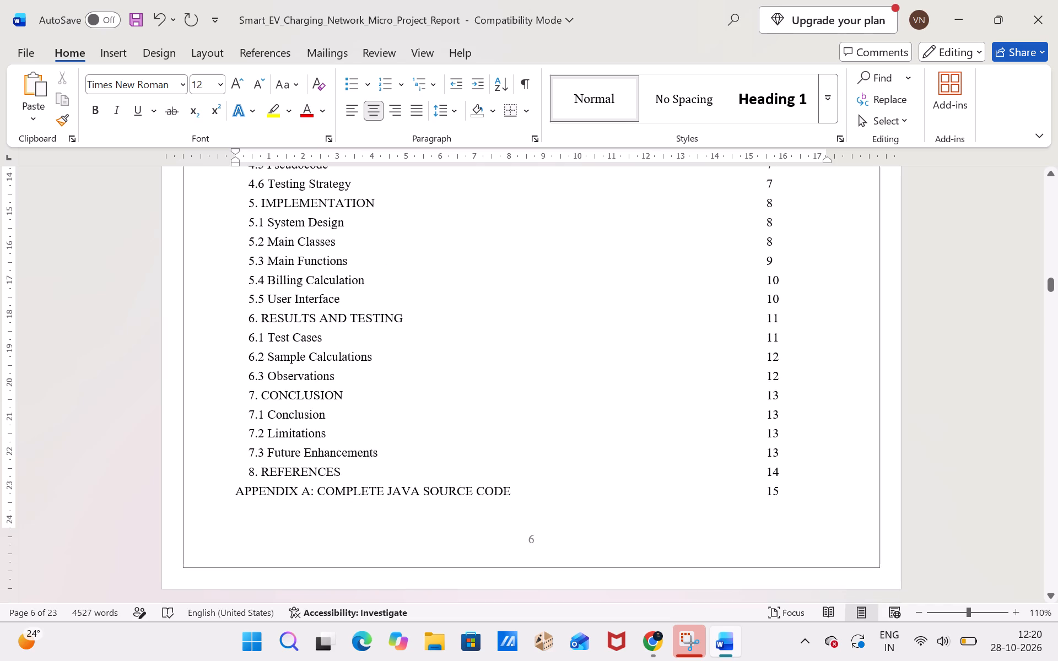
pyautogui.scroll(-3, 630, 392)
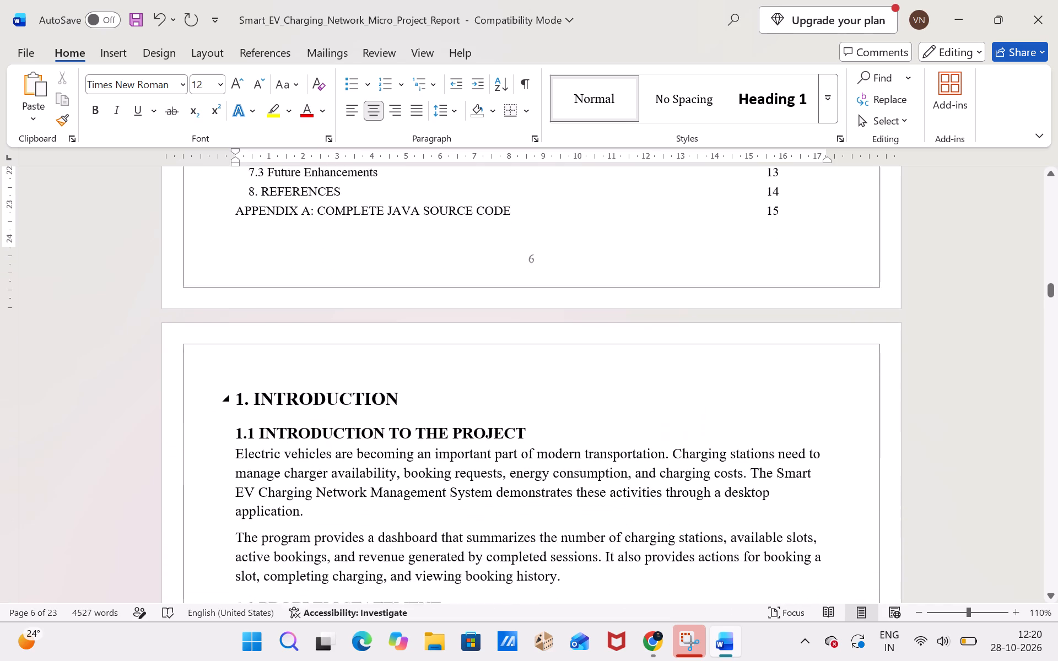
pyautogui.scroll(-8, 630, 392)
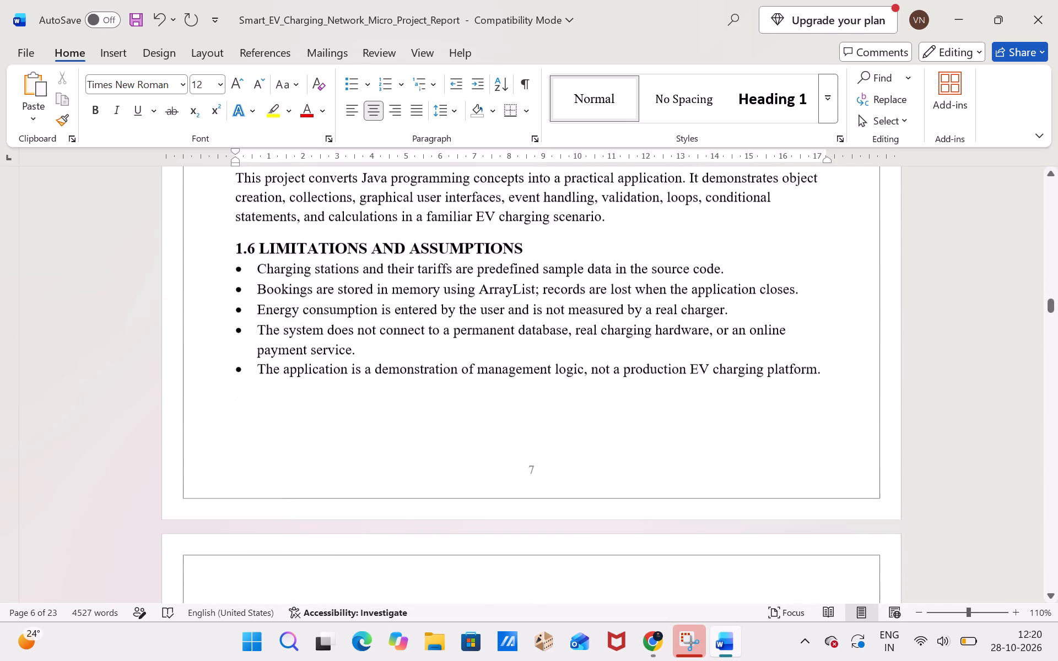
pyautogui.scroll(-2, 630, 392)
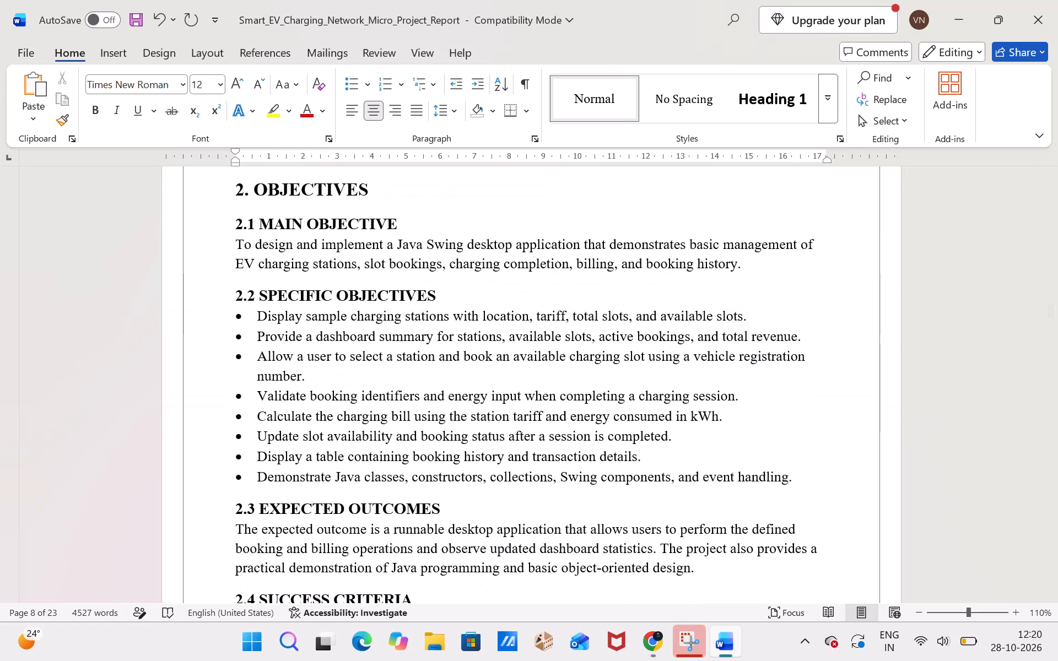
pyautogui.scroll(-1, 630, 392)
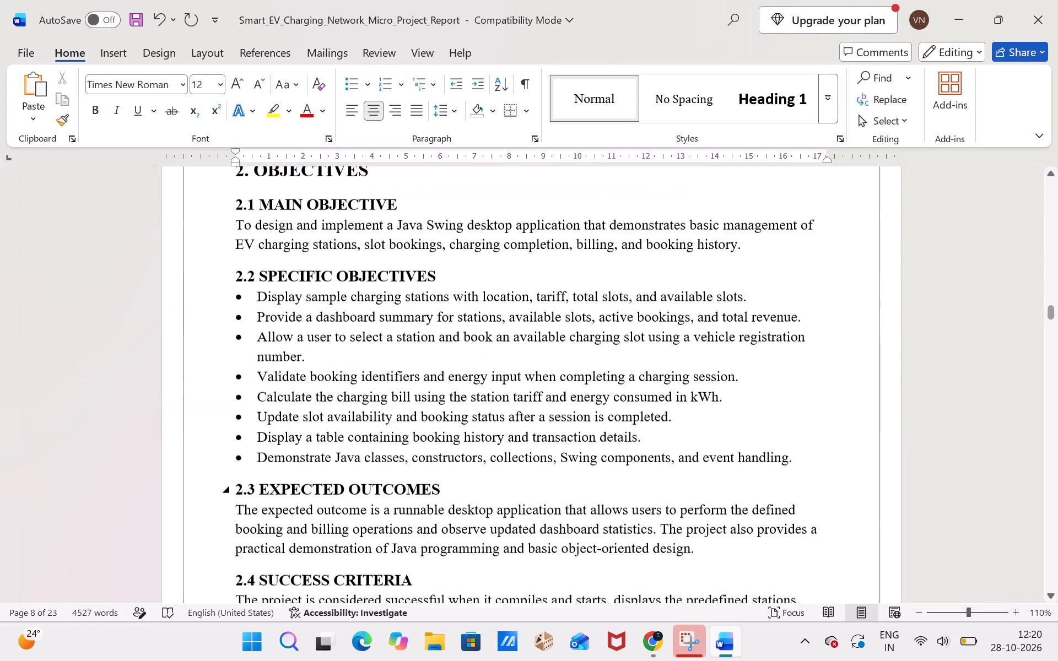
pyautogui.scroll(-3, 630, 392)
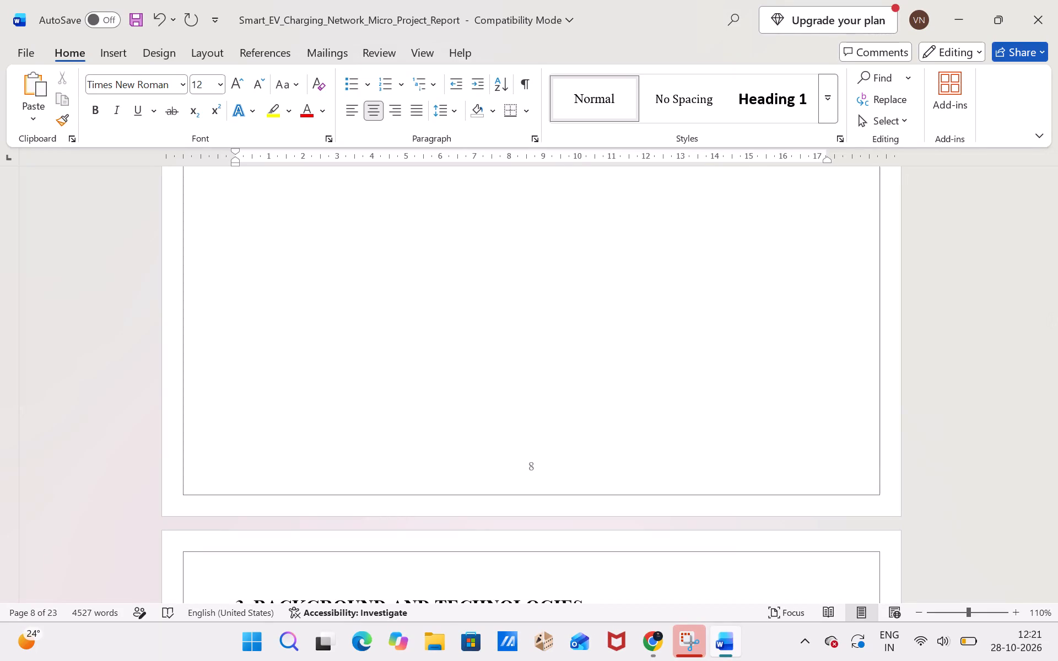
# Insert nine blank lines above the guide's name in the signature block on the Bonafide Certificate page.
pyautogui.hscroll(1, 630, 392)
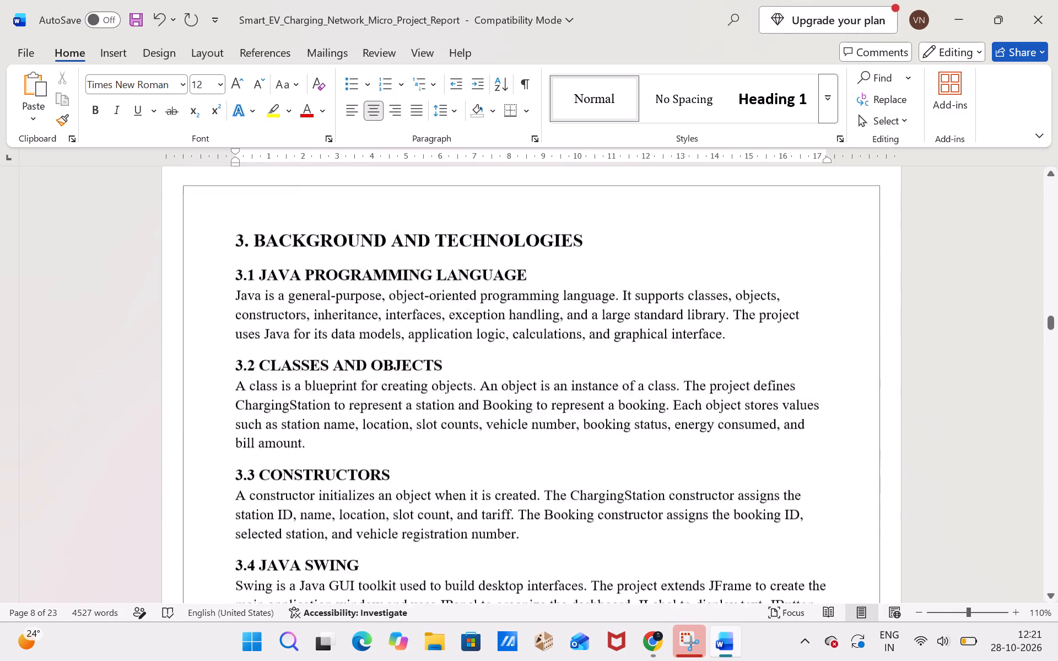
pyautogui.scroll(18, 630, 392)
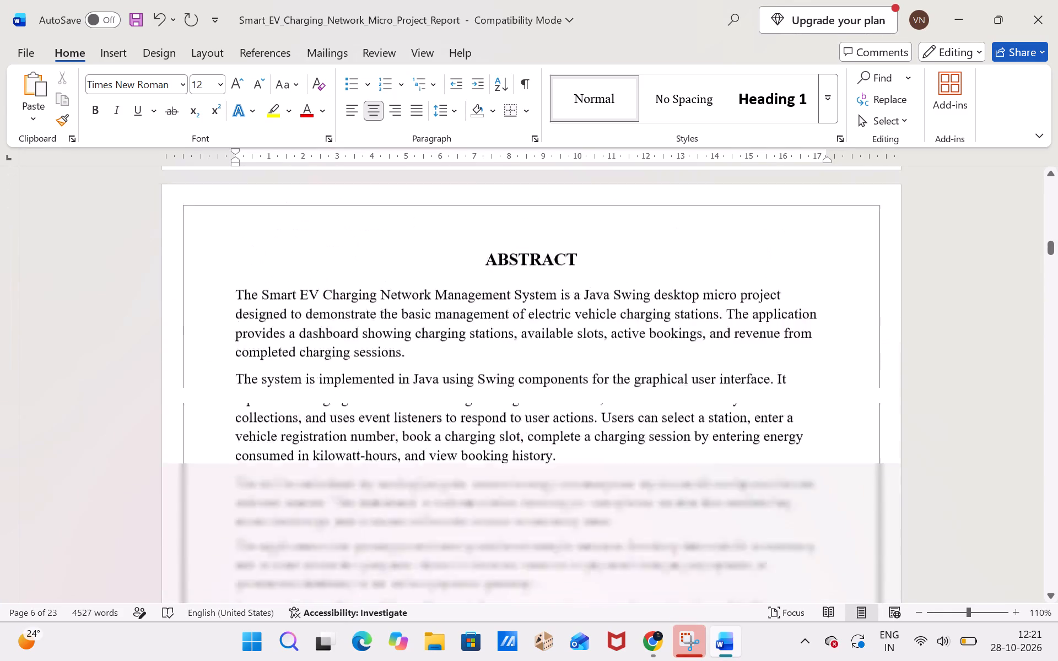
pyautogui.scroll(12, 630, 392)
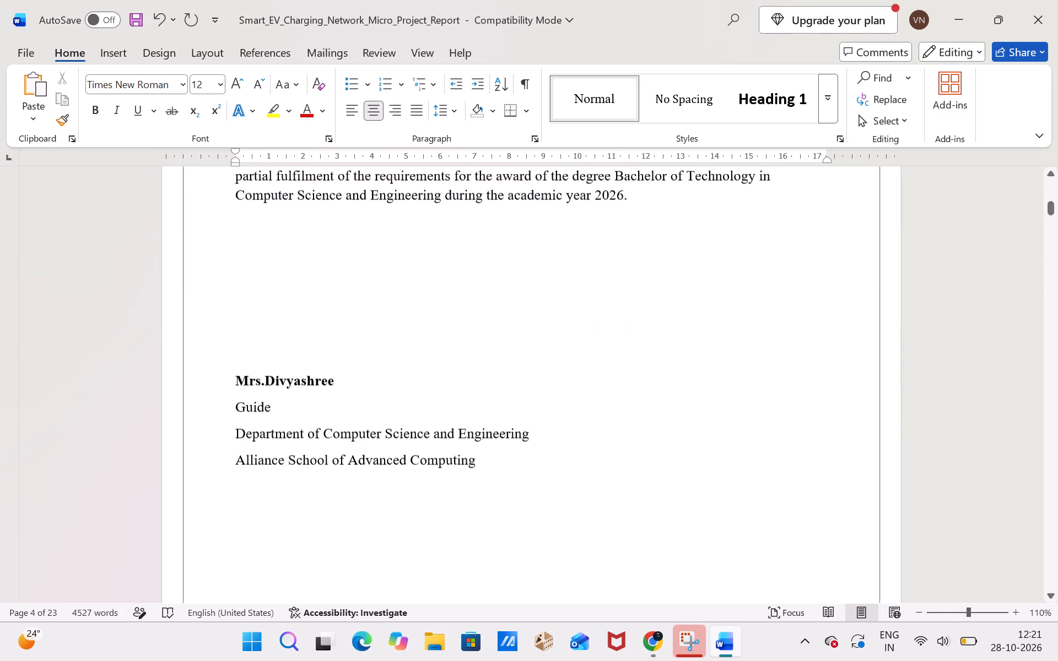
pyautogui.scroll(17, 630, 392)
pyautogui.scroll(-4, 630, 392)
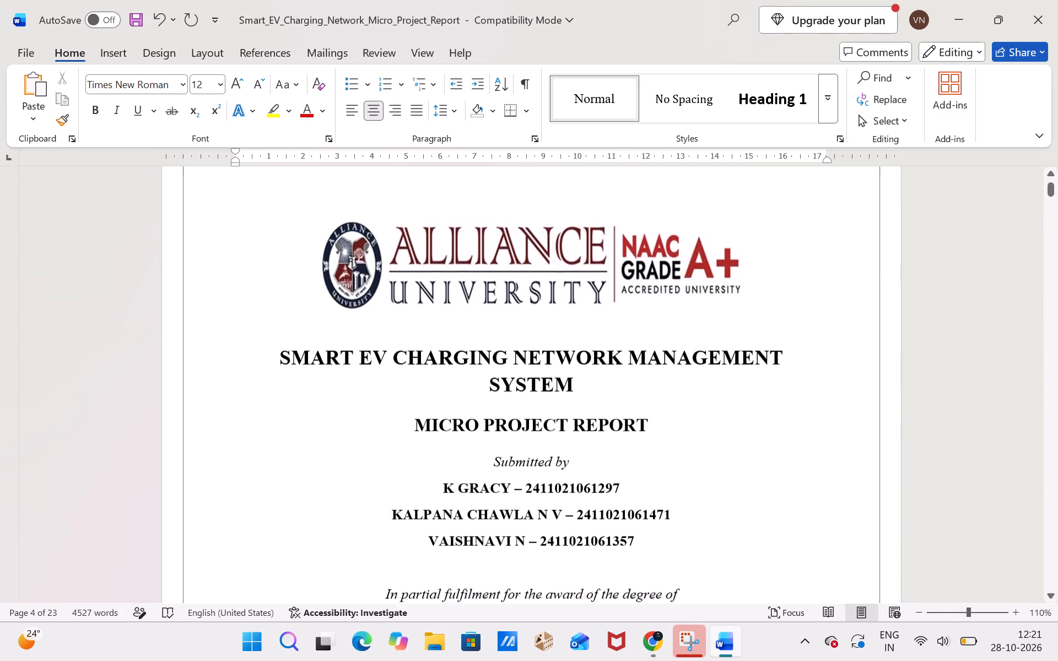
pyautogui.scroll(-7, 630, 392)
pyautogui.scroll(1, 630, 392)
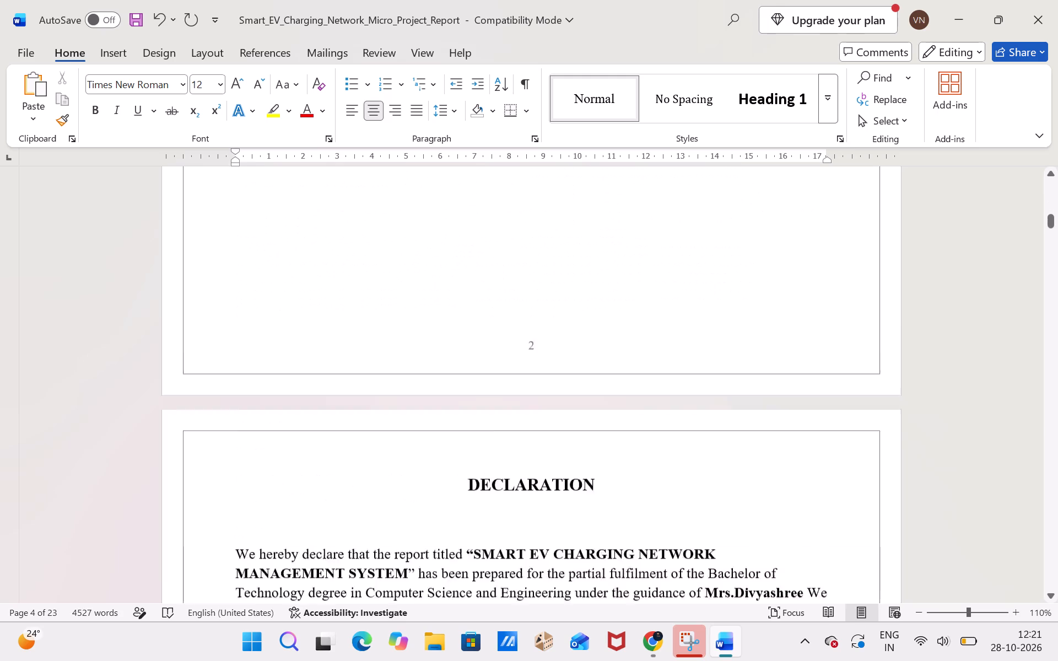
pyautogui.scroll(1, 630, 392)
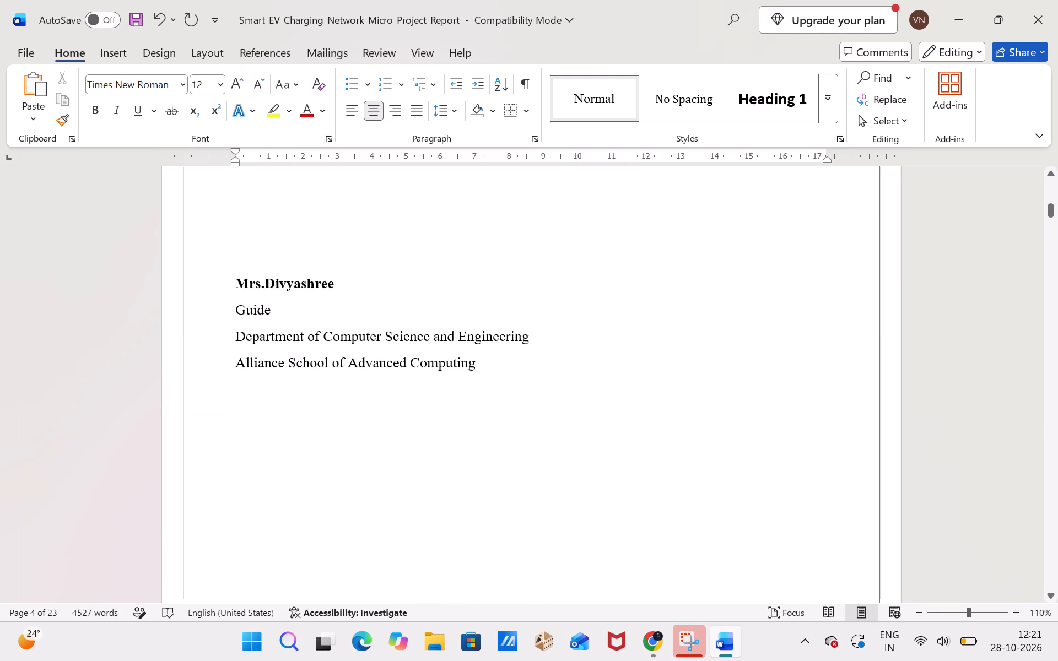
pyautogui.click(233, 281)
pyautogui.press('Return')
pyautogui.press('Return')
pyautogui.press('Return')
pyautogui.press('Return')
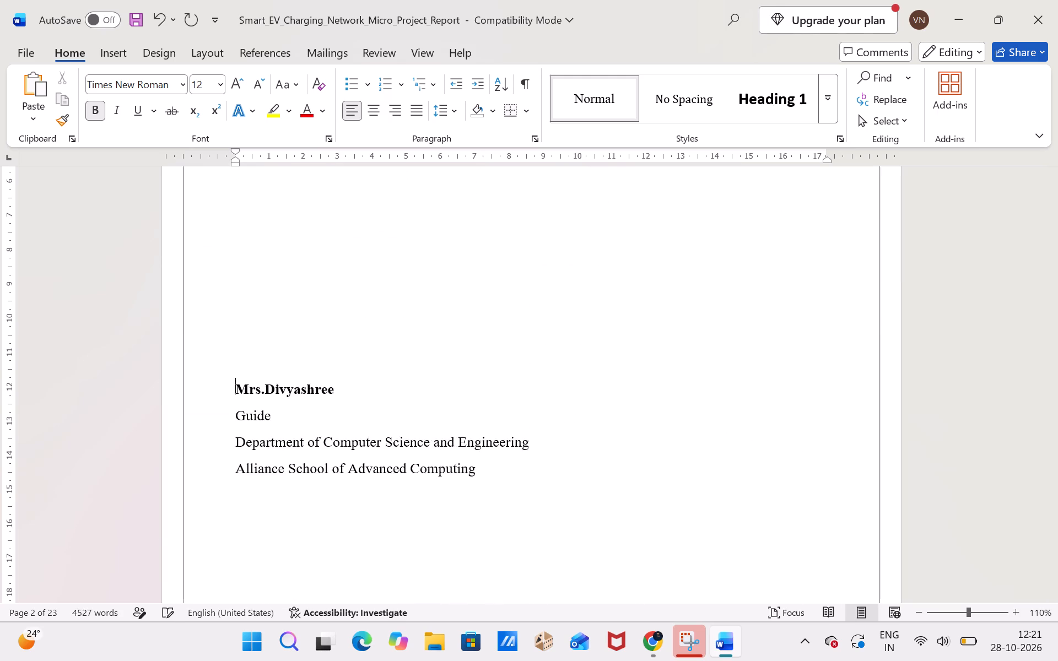
pyautogui.press('Return')
pyautogui.press('Return')
pyautogui.press('Return')
pyautogui.press('Return')
pyautogui.press('Return')
# Add five more blank lines above the guide's signature block to move it to the bottom of the Bonafide Certificate page.
pyautogui.scroll(1, 233, 281)
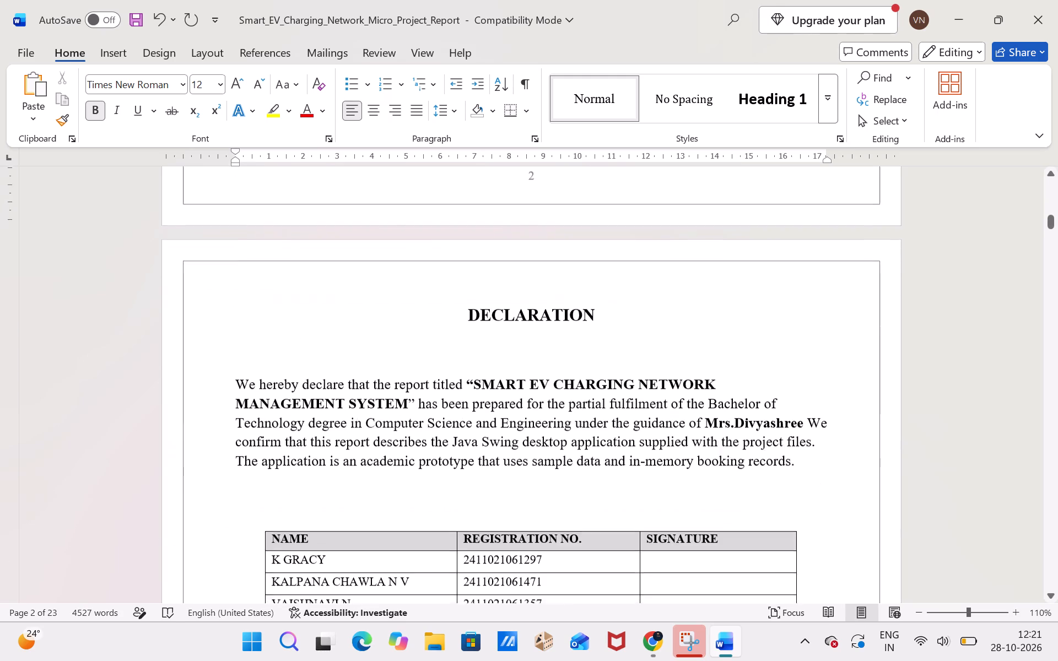
pyautogui.scroll(1, 233, 281)
pyautogui.scroll(-1, 233, 281)
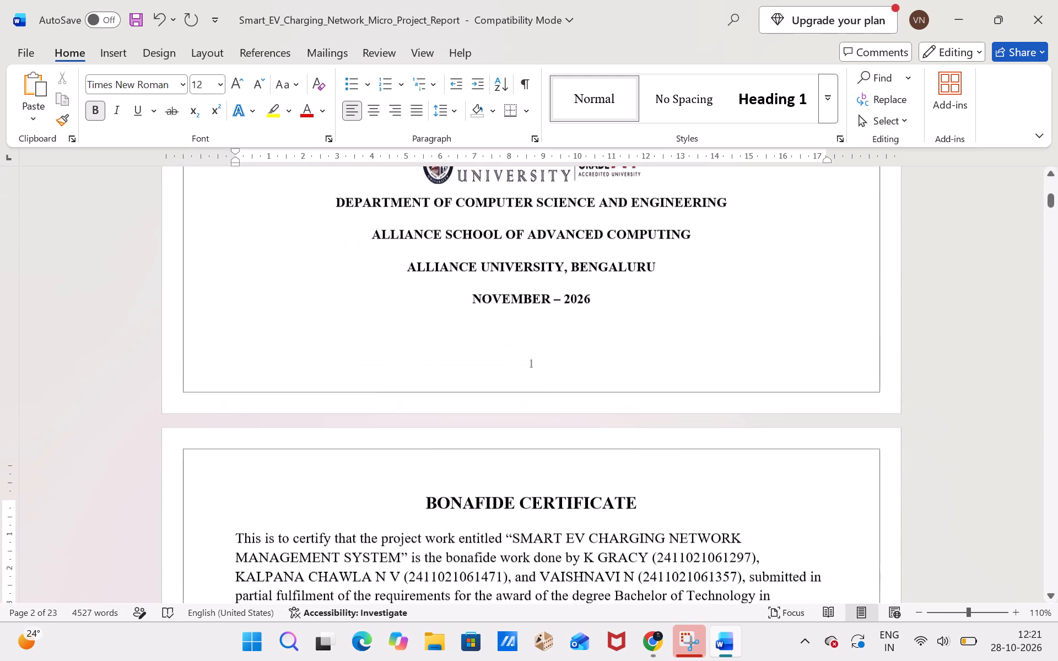
pyautogui.scroll(-1, 233, 281)
pyautogui.scroll(2, 235, 273)
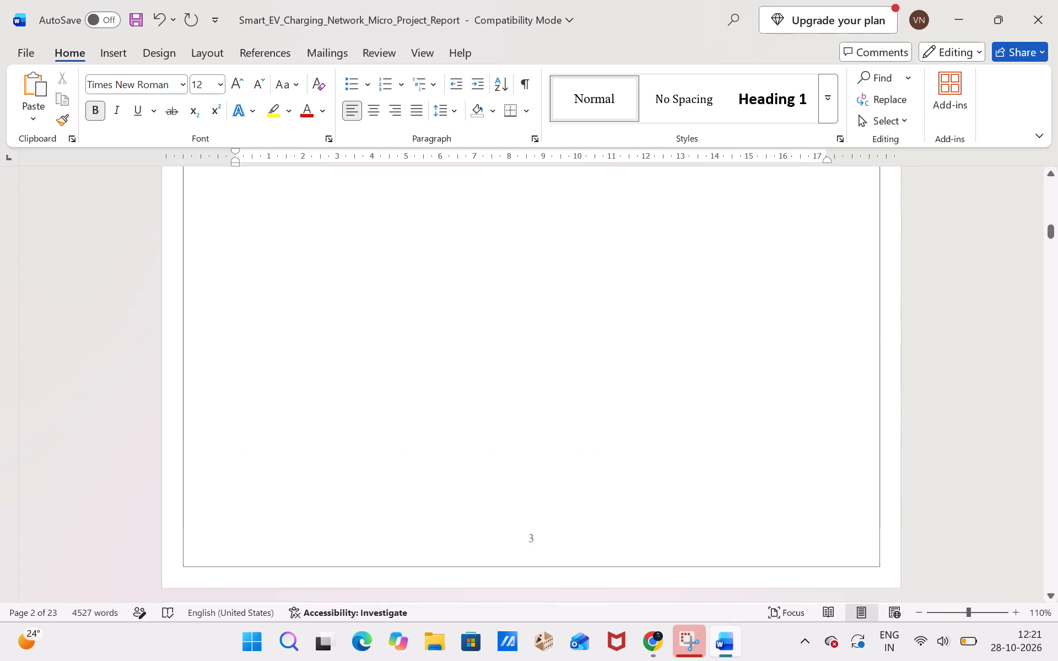
pyautogui.scroll(5, 235, 273)
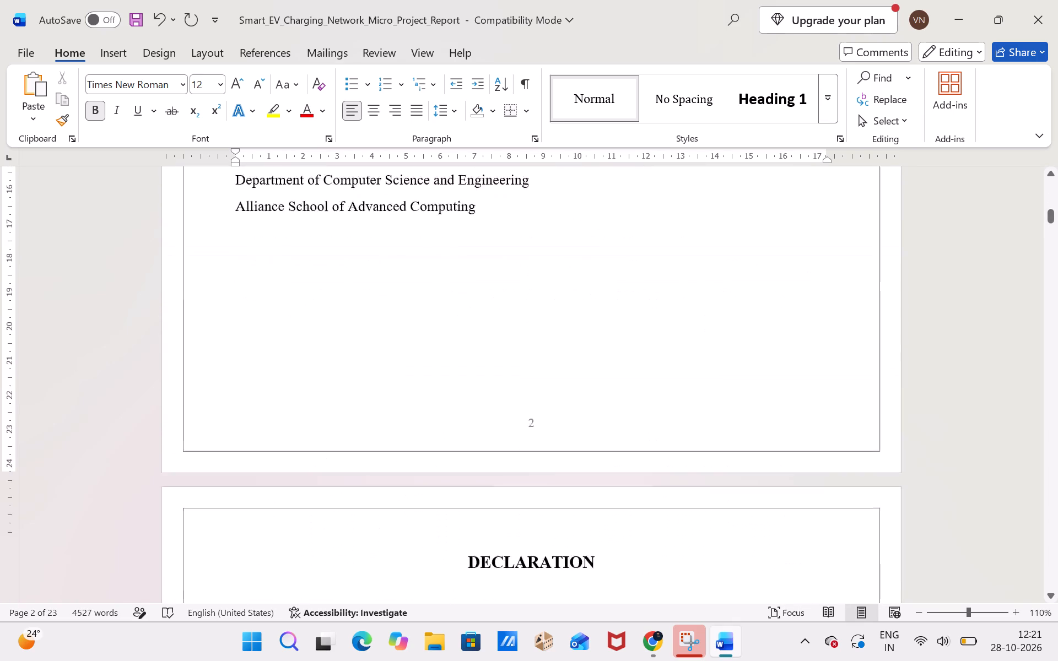
pyautogui.scroll(2, 235, 273)
pyautogui.press('Return')
pyautogui.press('Return')
pyautogui.press('Return')
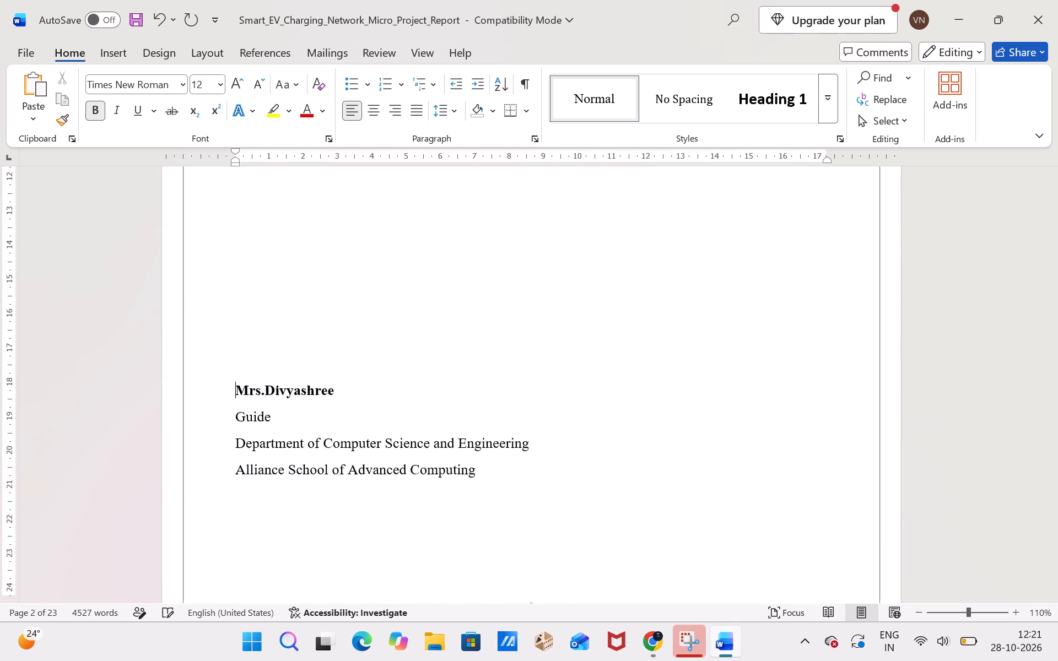
pyautogui.press('Return')
pyautogui.press('Return')
pyautogui.scroll(-1, 235, 273)
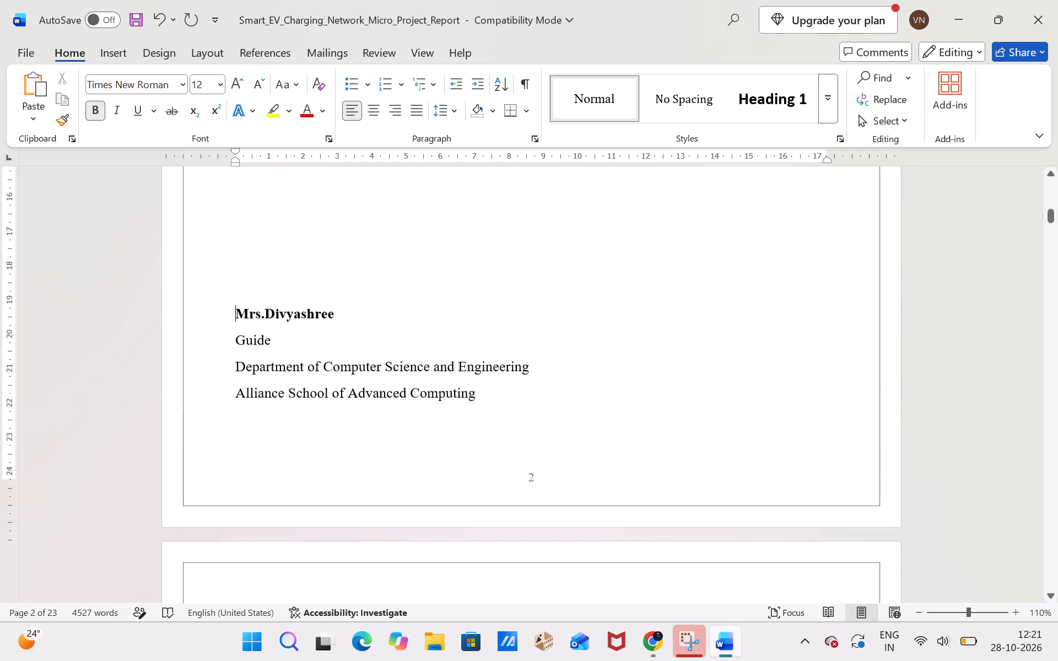
# Check the layout of the cover page, bonafide certificate and declaration pages.
pyautogui.scroll(-1, 235, 273)
pyautogui.scroll(5, 574, 344)
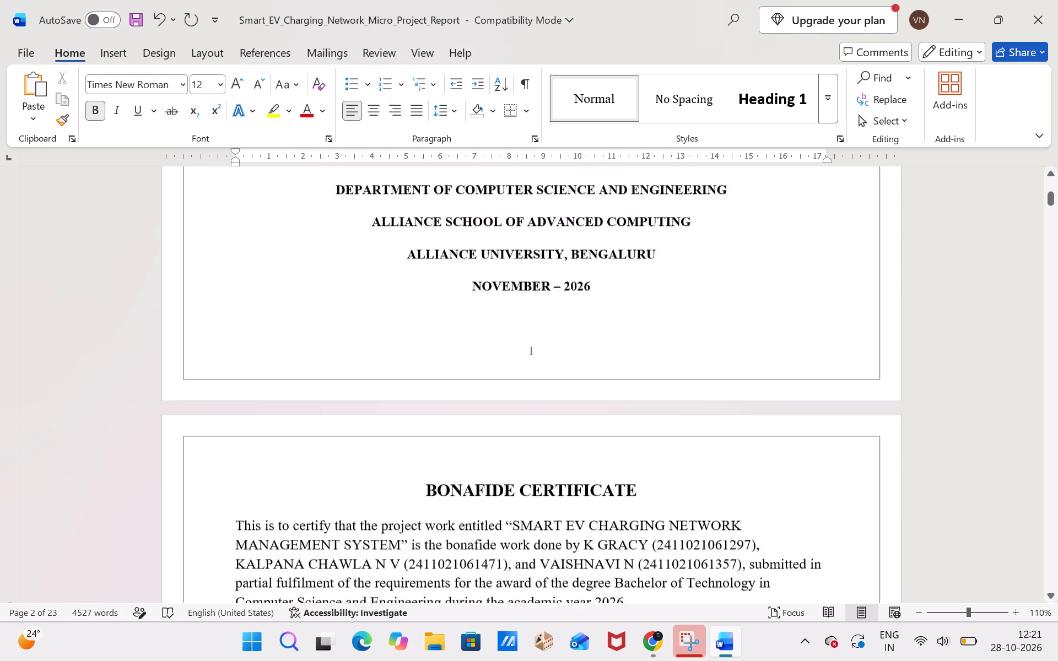
pyautogui.hscroll(1, 574, 344)
pyautogui.scroll(1, 574, 344)
pyautogui.hscroll(1, 574, 344)
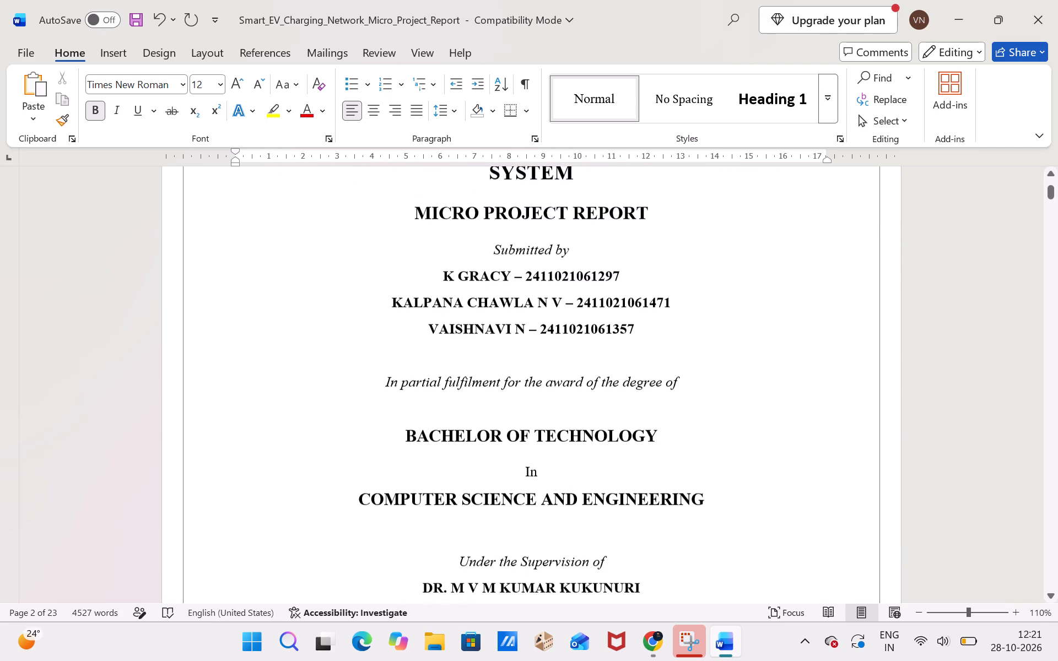
pyautogui.hscroll(1, 574, 344)
pyautogui.scroll(-7, 574, 344)
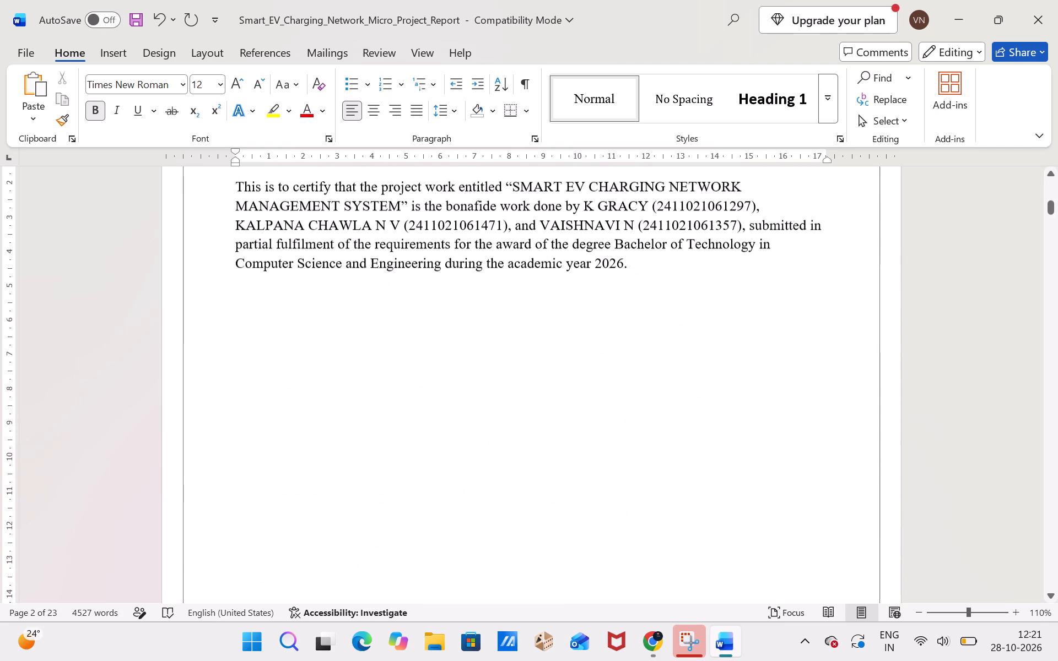
pyautogui.scroll(-4, 574, 344)
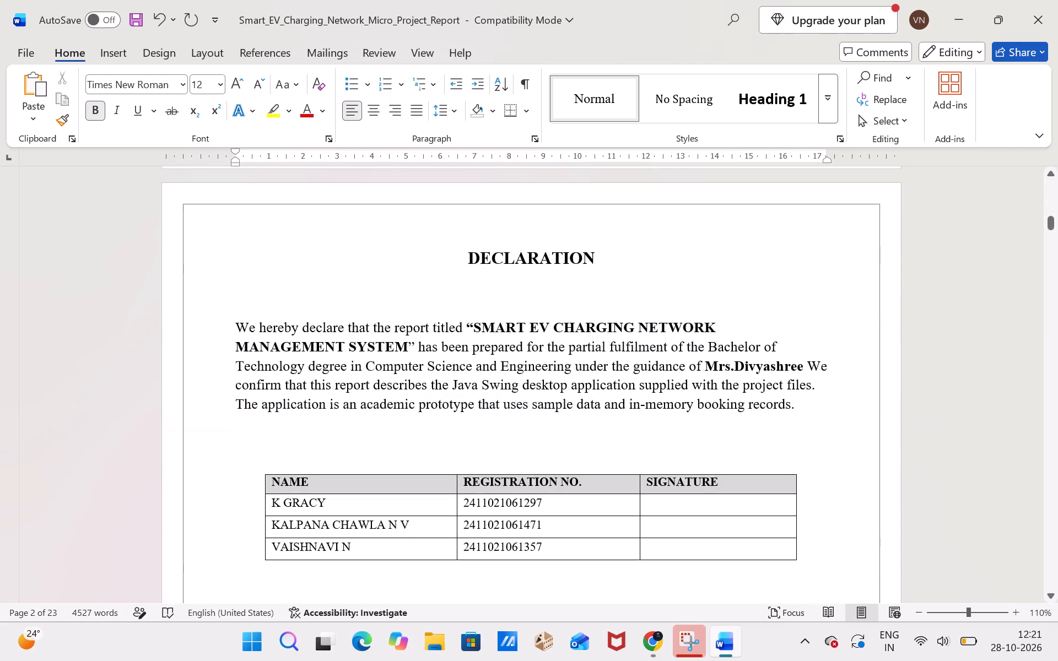
pyautogui.scroll(-7, 574, 344)
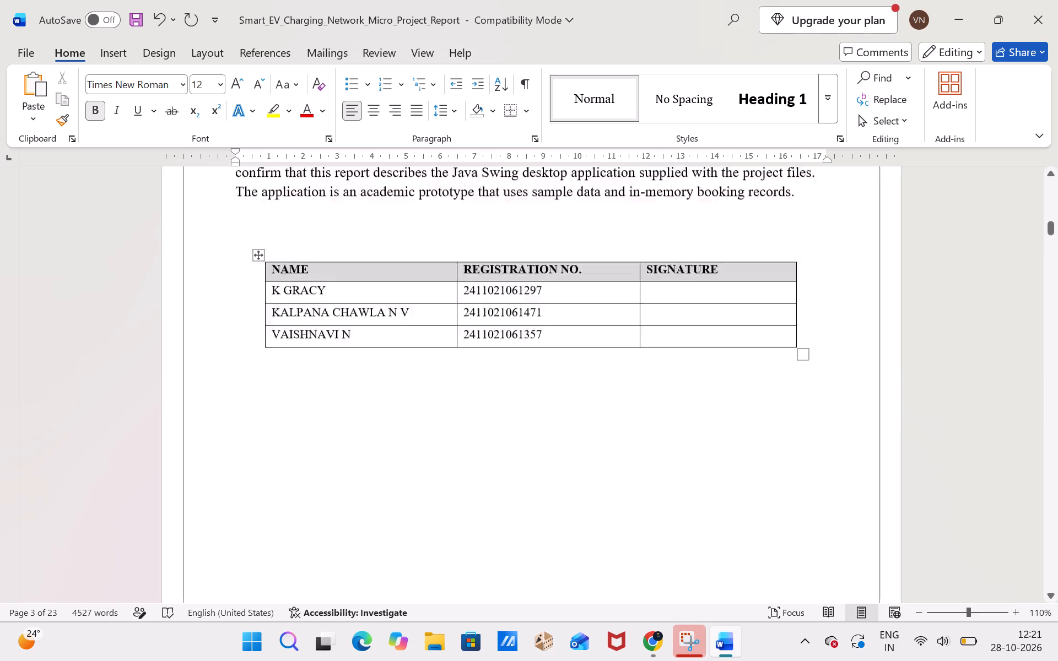
# Insert blank lines above "Students Name" on the acknowledgement page to move the student names block to the bottom of the page.
pyautogui.scroll(-9, 574, 344)
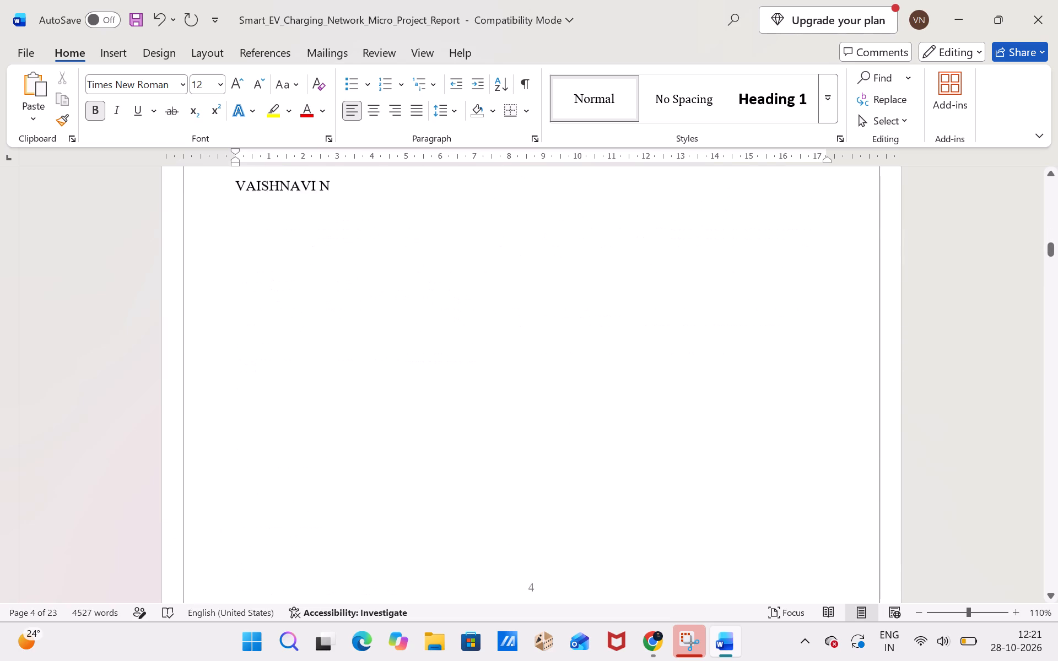
pyautogui.click(229, 467)
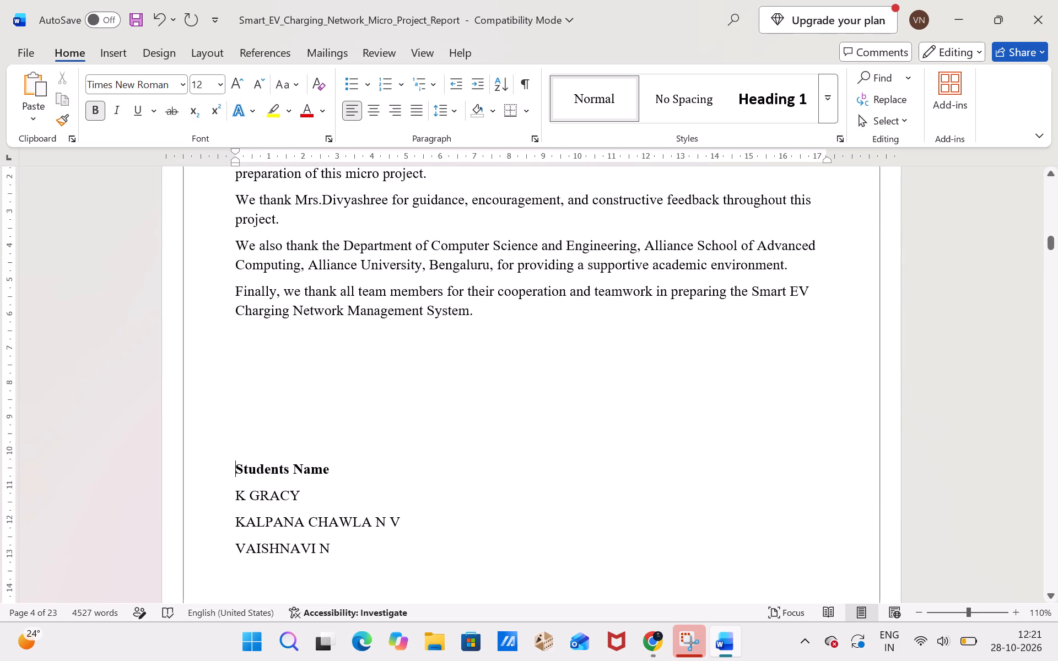
pyautogui.press('Return')
pyautogui.press('Return')
pyautogui.press('Return')
pyautogui.press('Return')
pyautogui.press('Return')
pyautogui.press('Return')
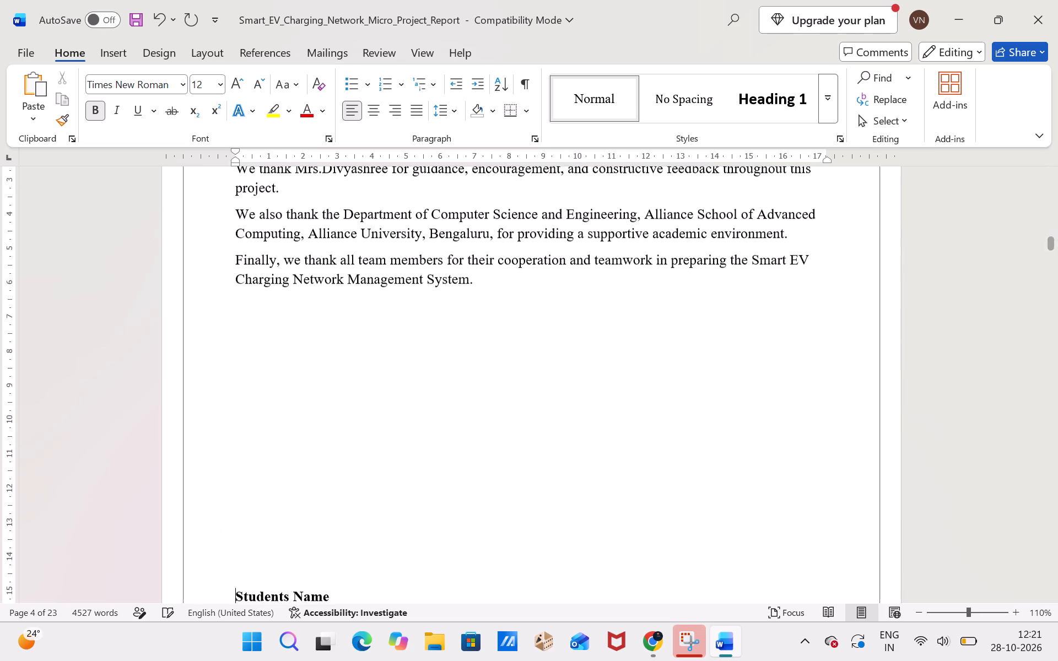
pyautogui.scroll(-1, 229, 467)
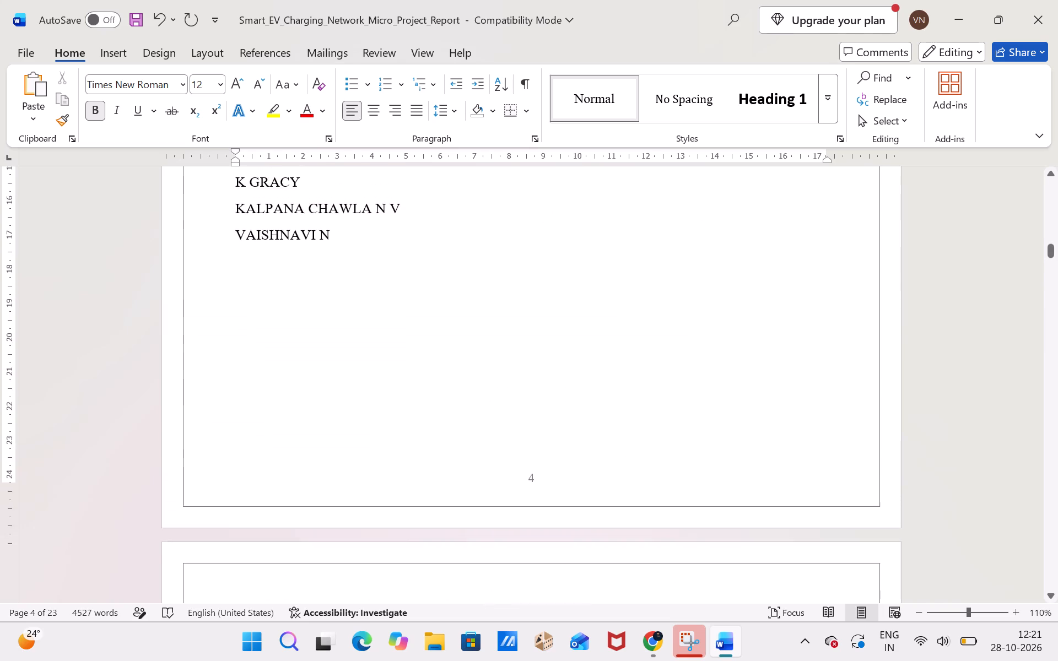
pyautogui.scroll(-1, 229, 467)
pyautogui.press('Return')
pyautogui.press('Return')
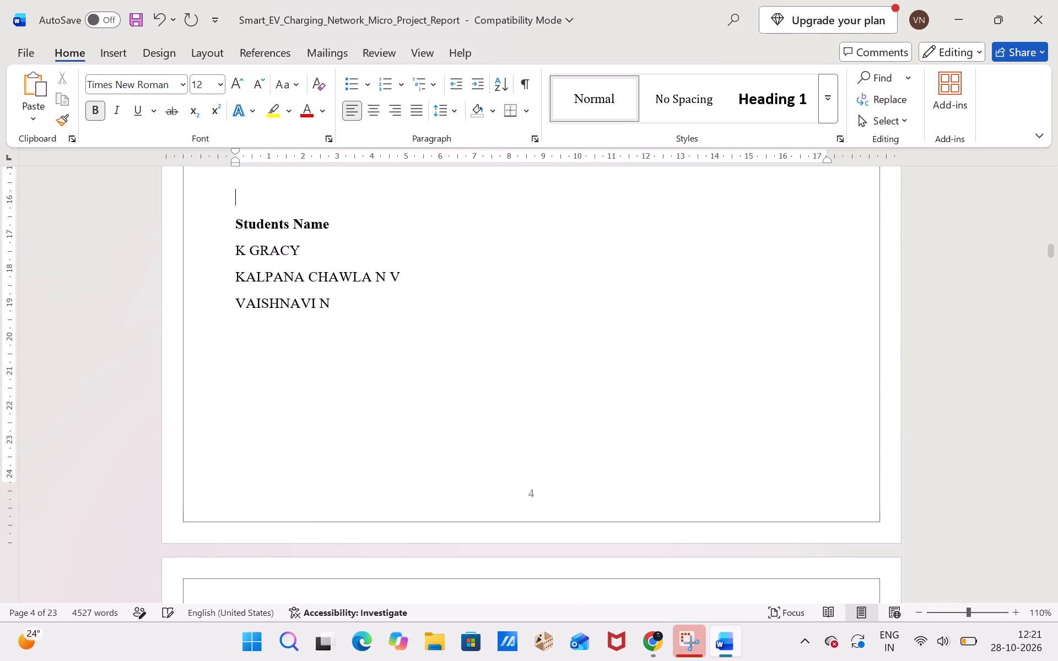
pyautogui.press('Return')
pyautogui.press('Return')
pyautogui.press('Return')
pyautogui.press('Return')
pyautogui.press('Return')
pyautogui.press('Return')
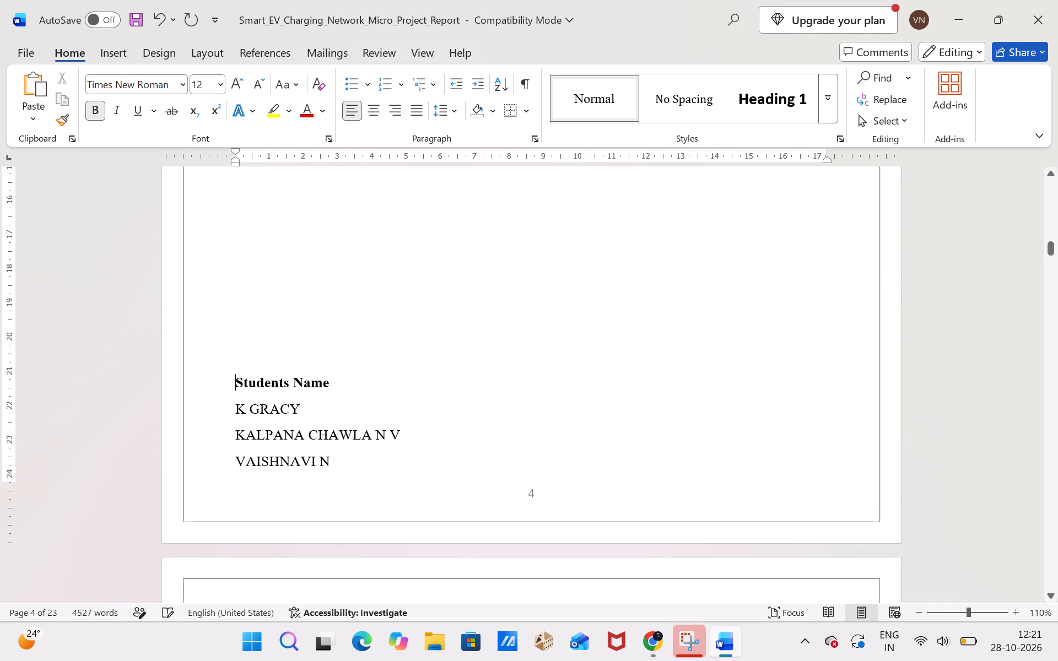
pyautogui.scroll(4, 272, 350)
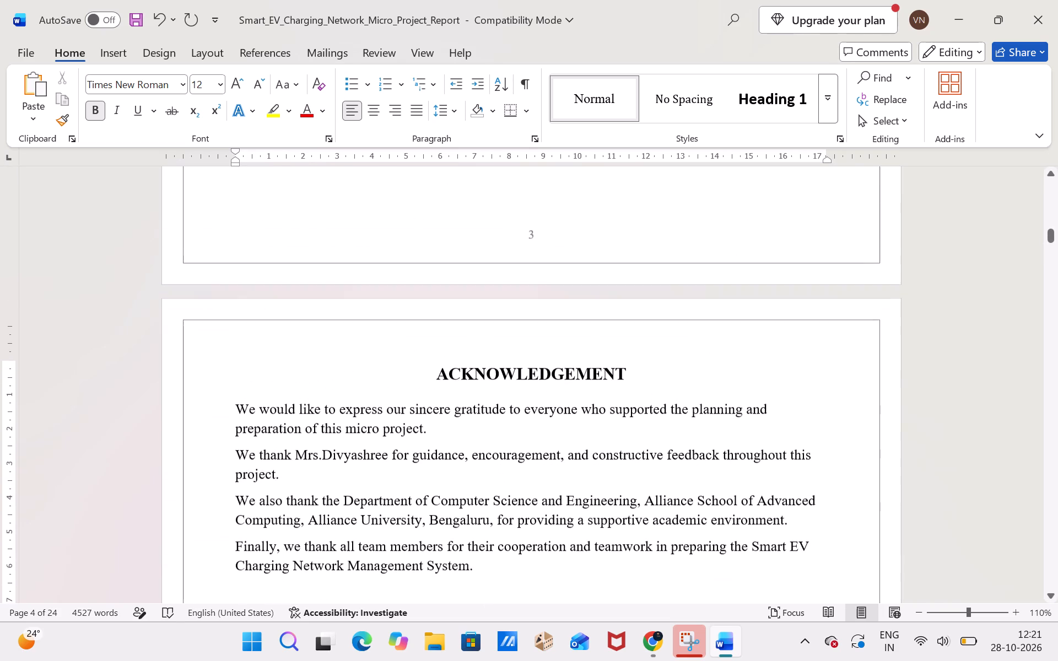
# Insert two blank lines between the ACKNOWLEDGEMENT heading and the first paragraph of the acknowledgement text.
pyautogui.scroll(1, 272, 350)
pyautogui.click(236, 404)
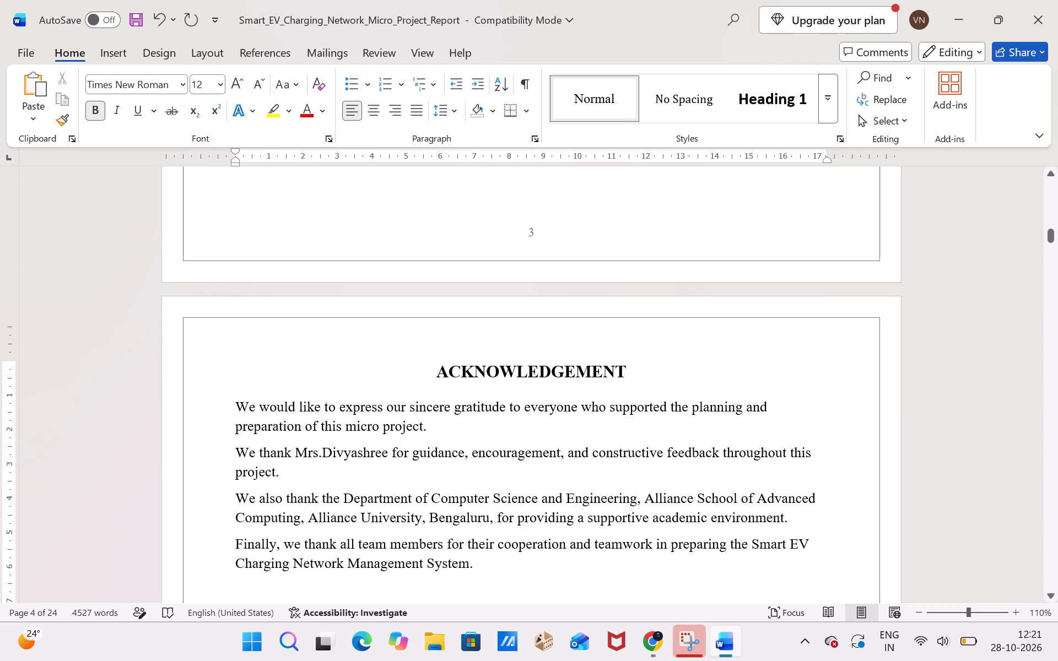
pyautogui.press('Return')
pyautogui.press('Return')
# Delete three blank lines above "Students Name" so the whole student names block fits on the acknowledgement page.
pyautogui.scroll(-1, 236, 404)
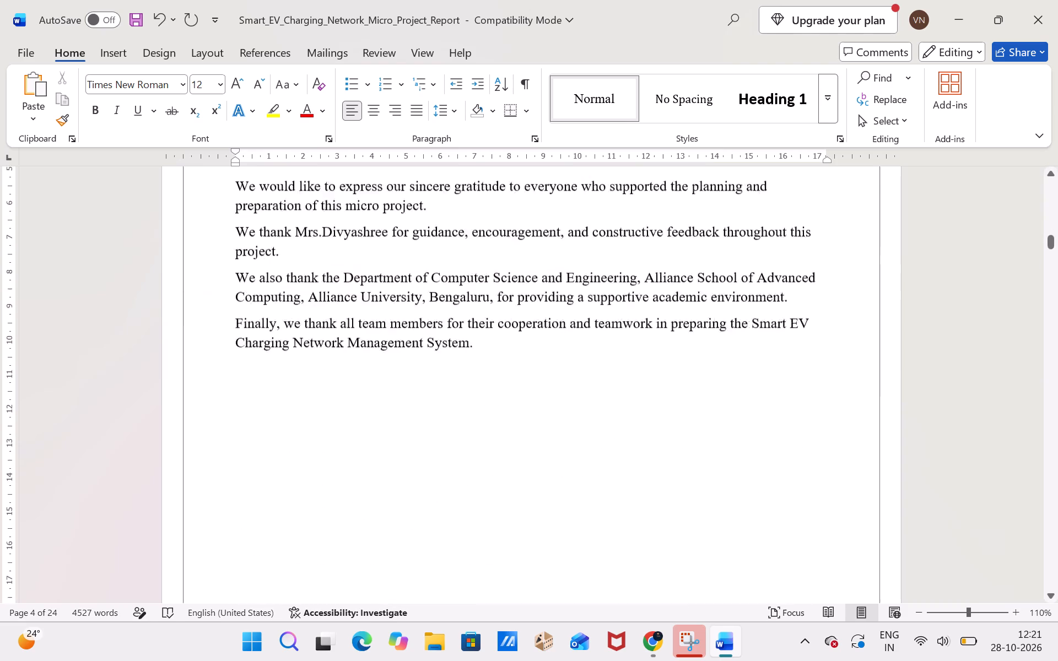
pyautogui.scroll(-1, 236, 404)
pyautogui.scroll(6, 236, 404)
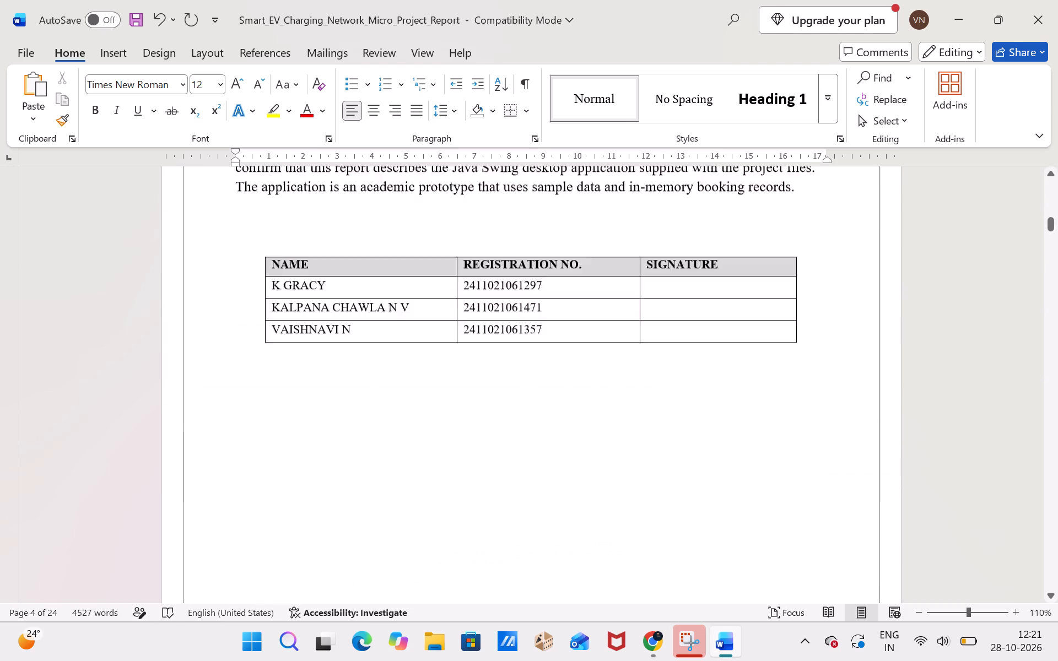
pyautogui.scroll(3, 236, 404)
pyautogui.scroll(-4, 236, 404)
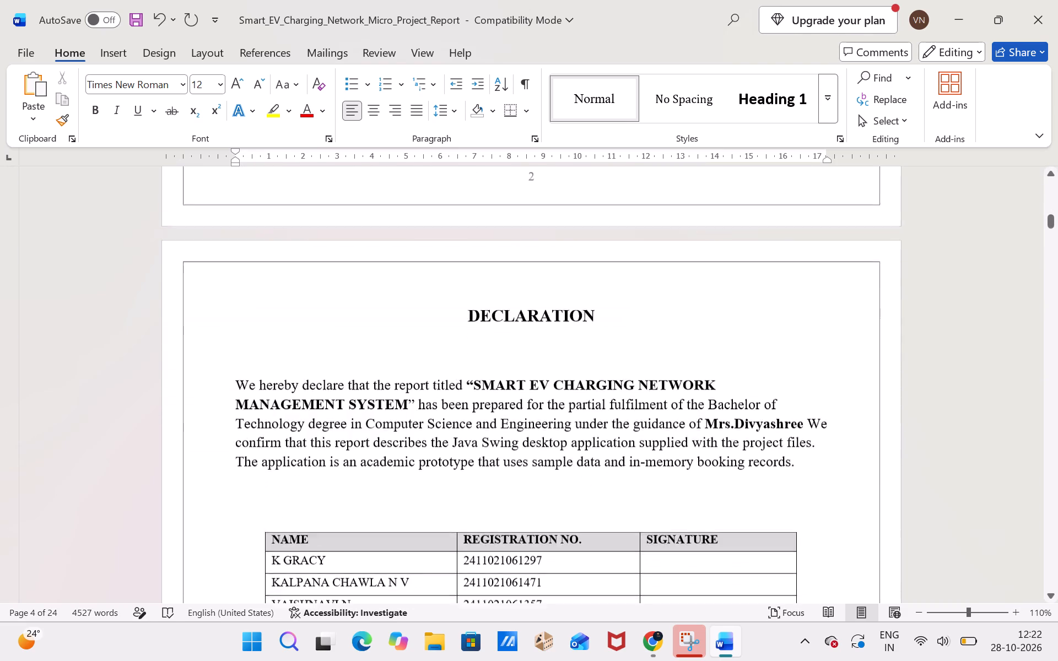
pyautogui.scroll(-13, 236, 404)
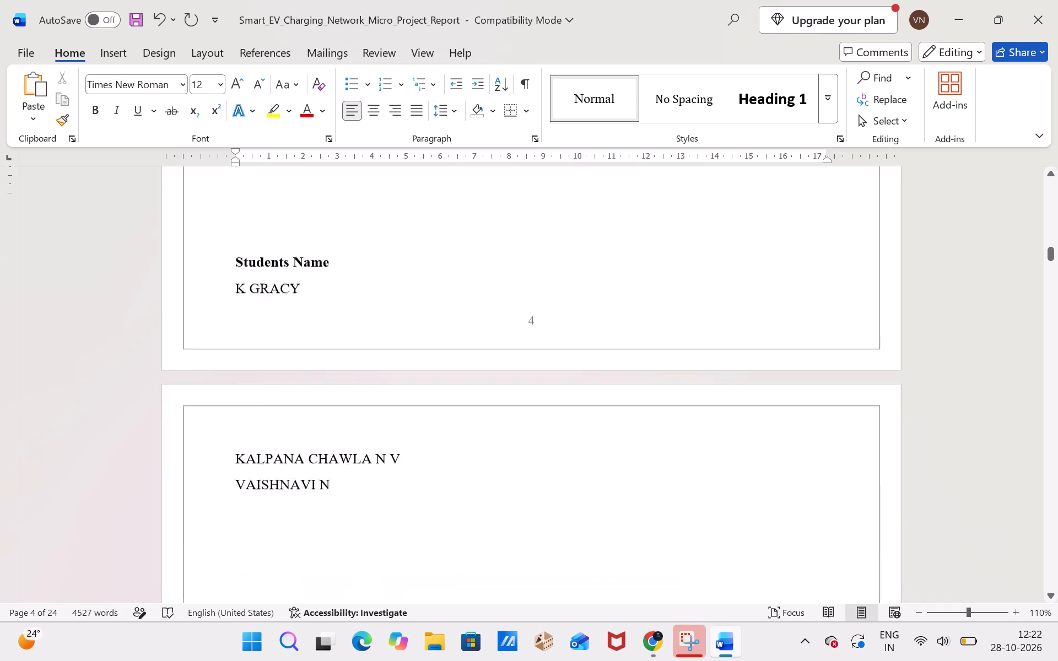
pyautogui.scroll(-2, 236, 404)
pyautogui.scroll(1, 236, 404)
pyautogui.scroll(1, 36, 439)
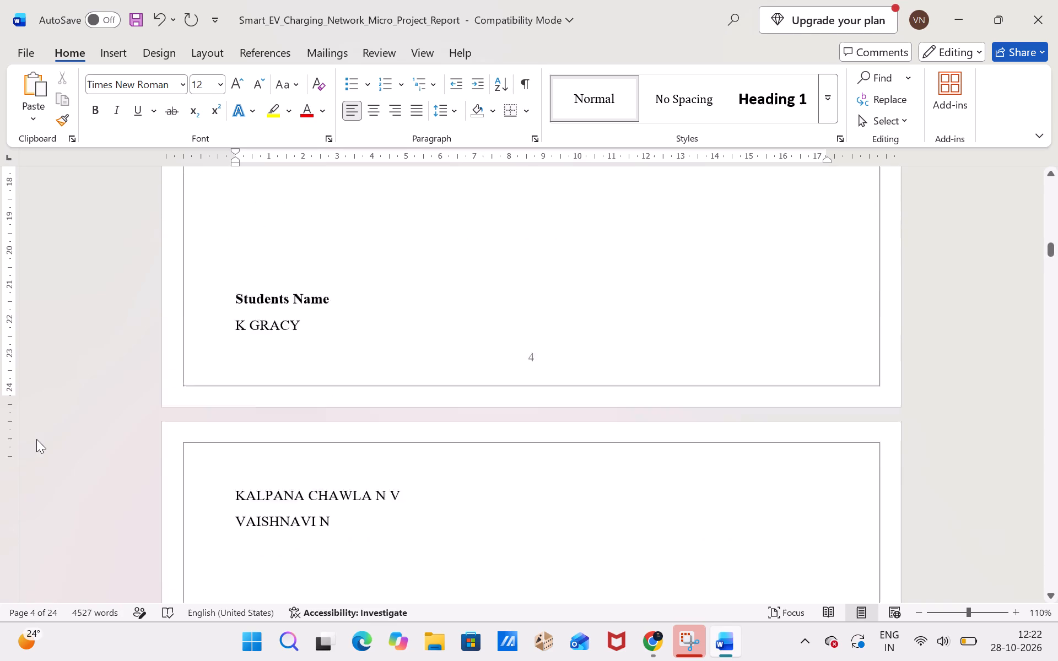
pyautogui.scroll(1, 36, 439)
pyautogui.click(239, 340)
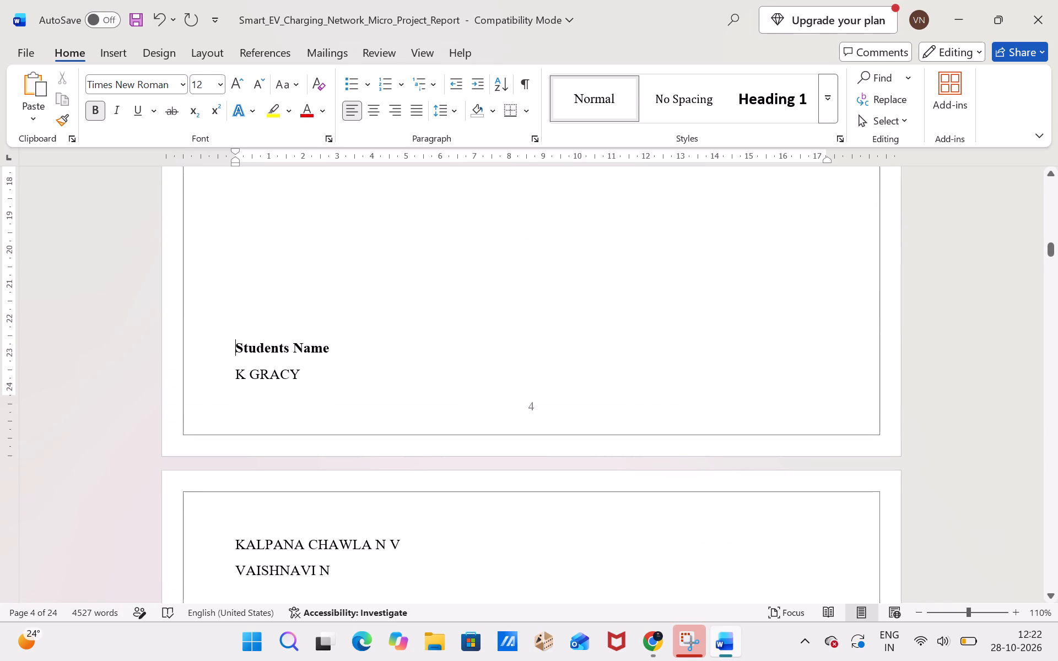
pyautogui.press('BackSpace')
pyautogui.press('BackSpace')
pyautogui.press('BackSpace')
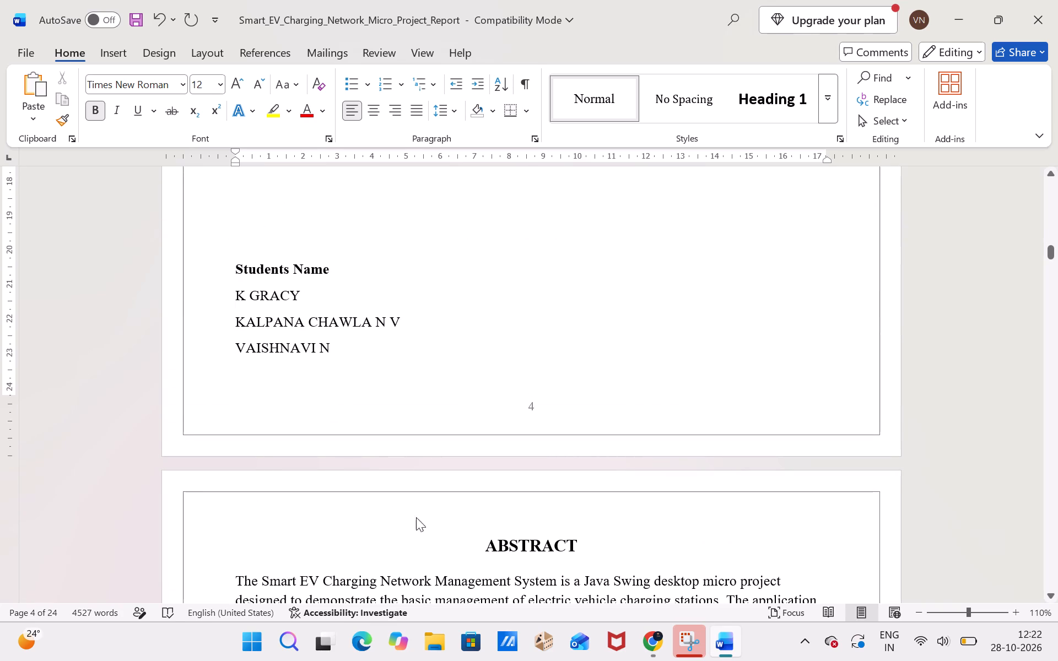
# Insert one blank line between the ABSTRACT heading and its first paragraph.
pyautogui.scroll(-2, 503, 545)
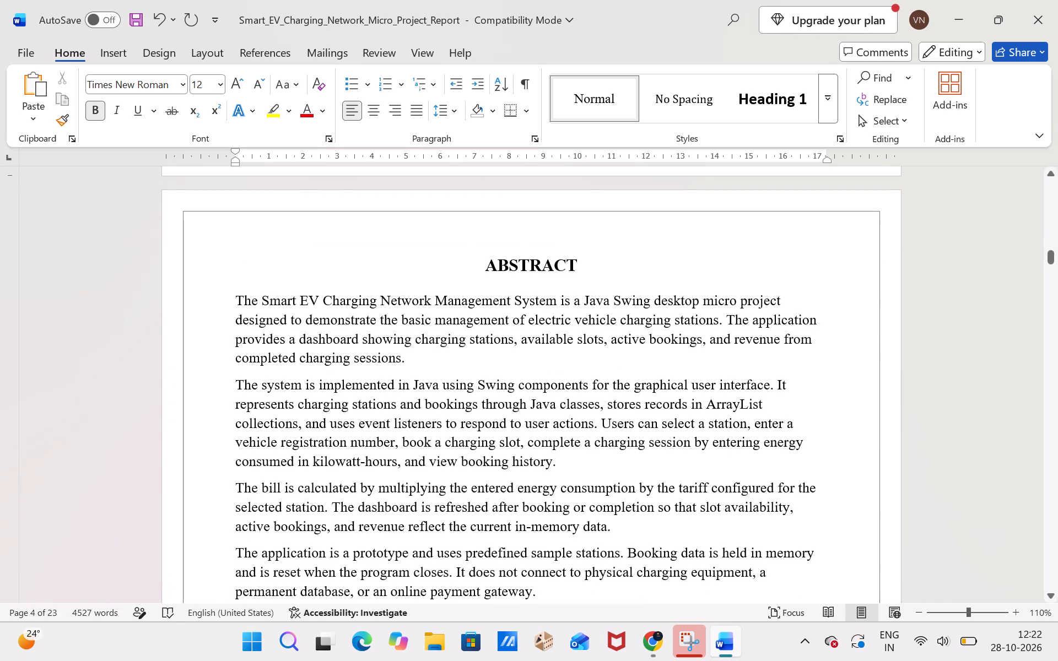
pyautogui.click(594, 273)
pyautogui.press('Return')
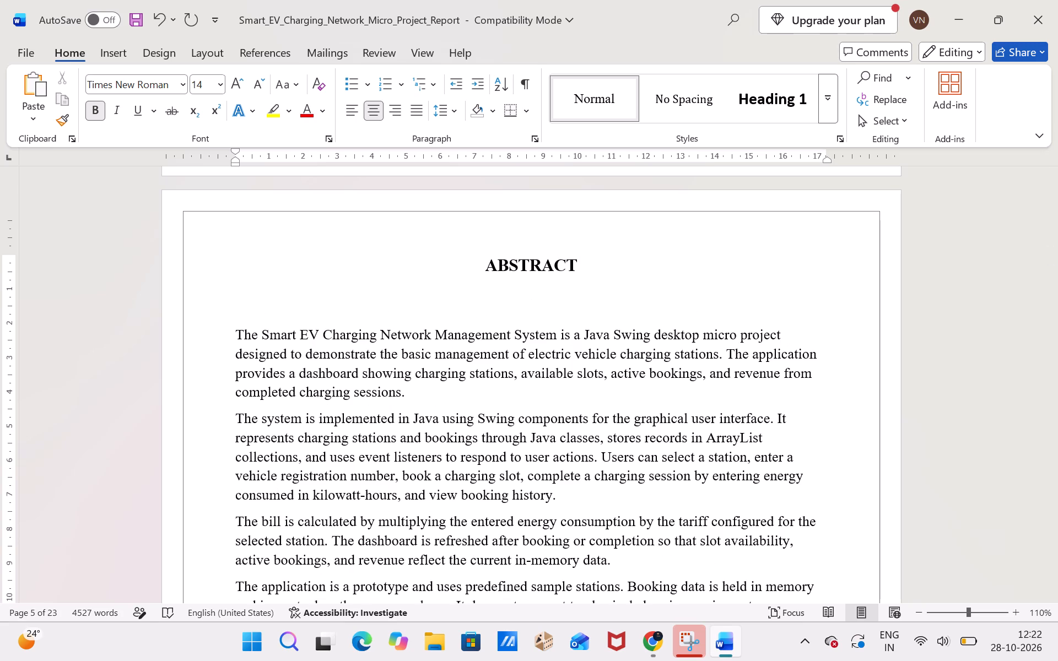
# Delete the stray letter "v" beside the CONTENTS heading.
pyautogui.scroll(-4, 766, 344)
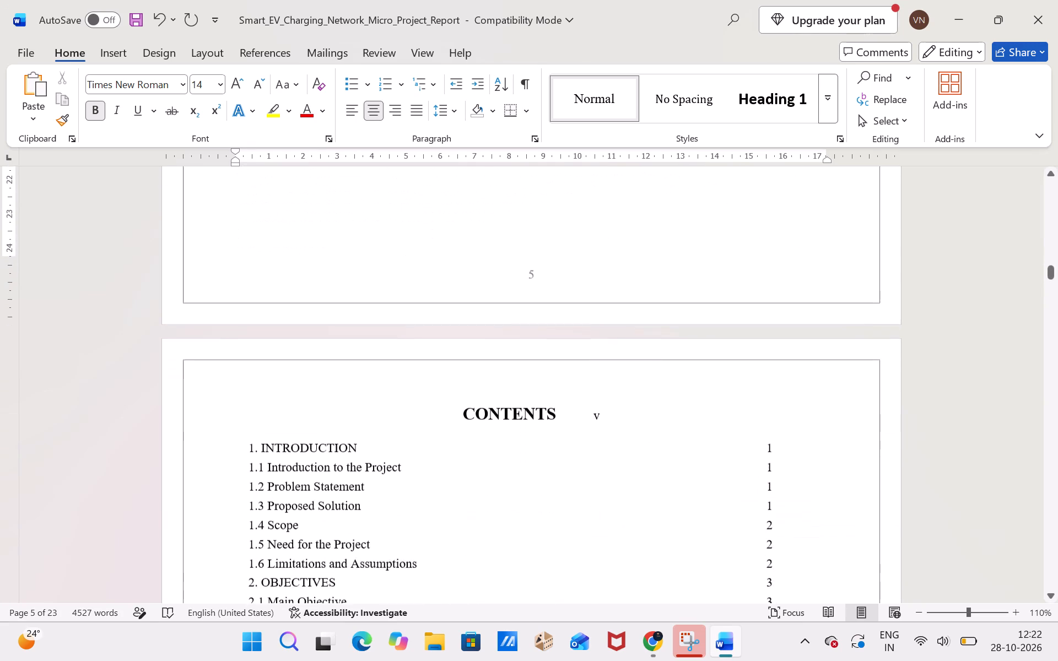
pyautogui.scroll(-4, 766, 344)
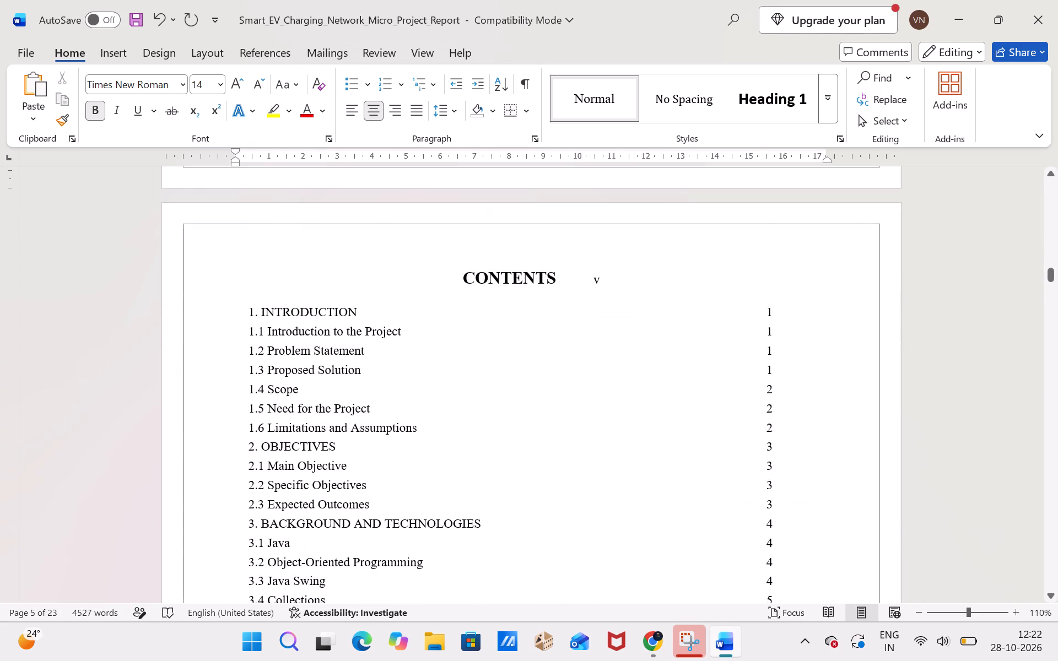
pyautogui.scroll(-5, 766, 344)
pyautogui.scroll(3, 766, 344)
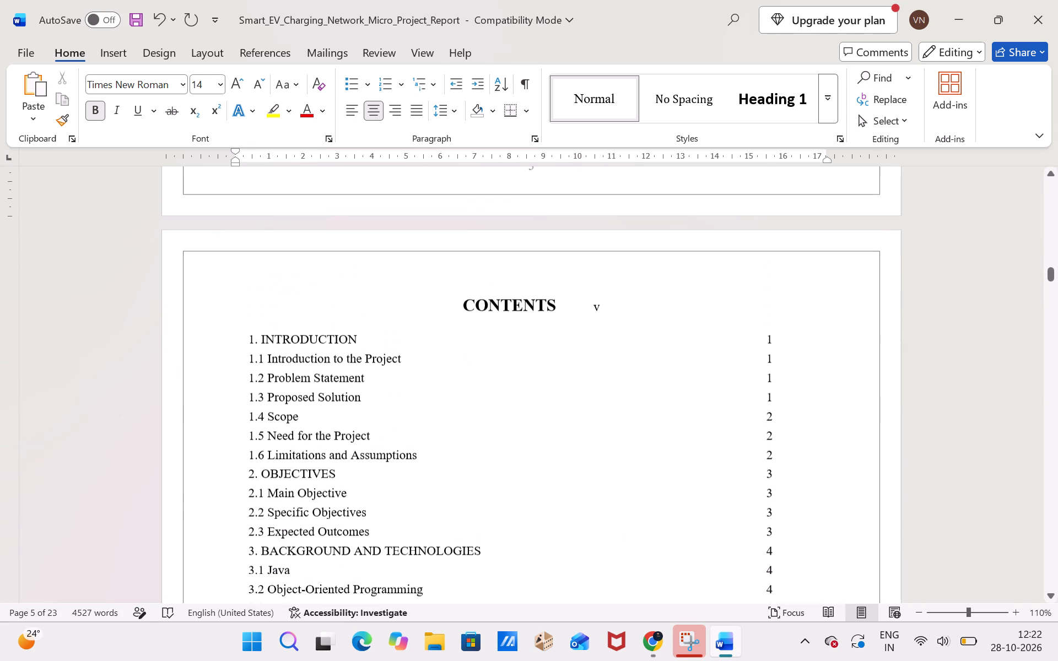
pyautogui.click(637, 308)
pyautogui.press('BackSpace')
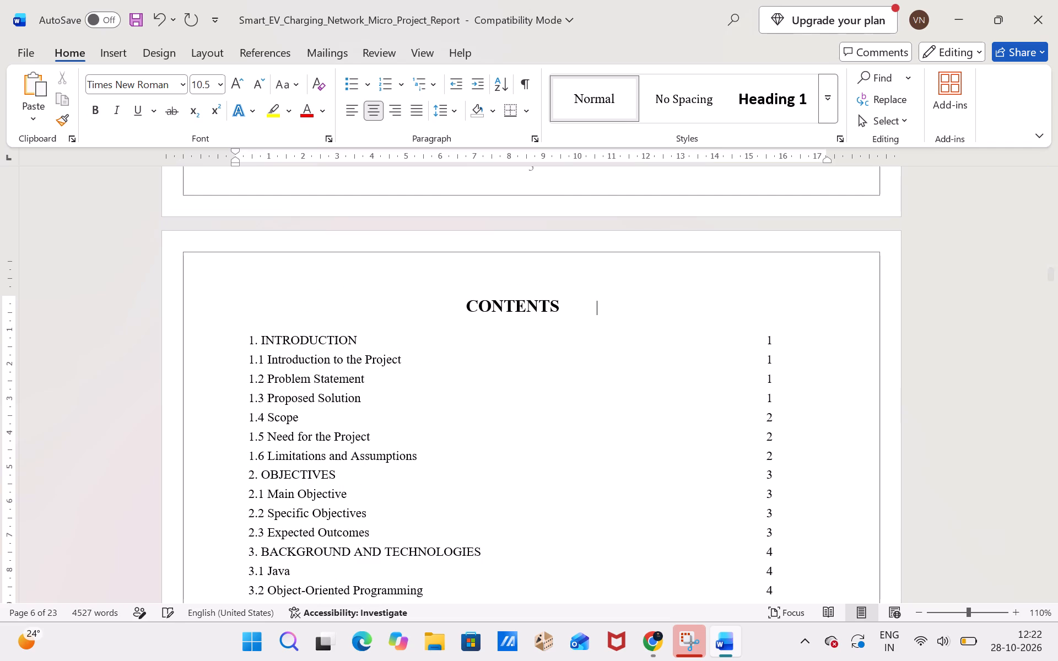
# Review the text and layout of the Introduction, Objectives, and Background and Technologies chapters.
pyautogui.scroll(-10, 637, 308)
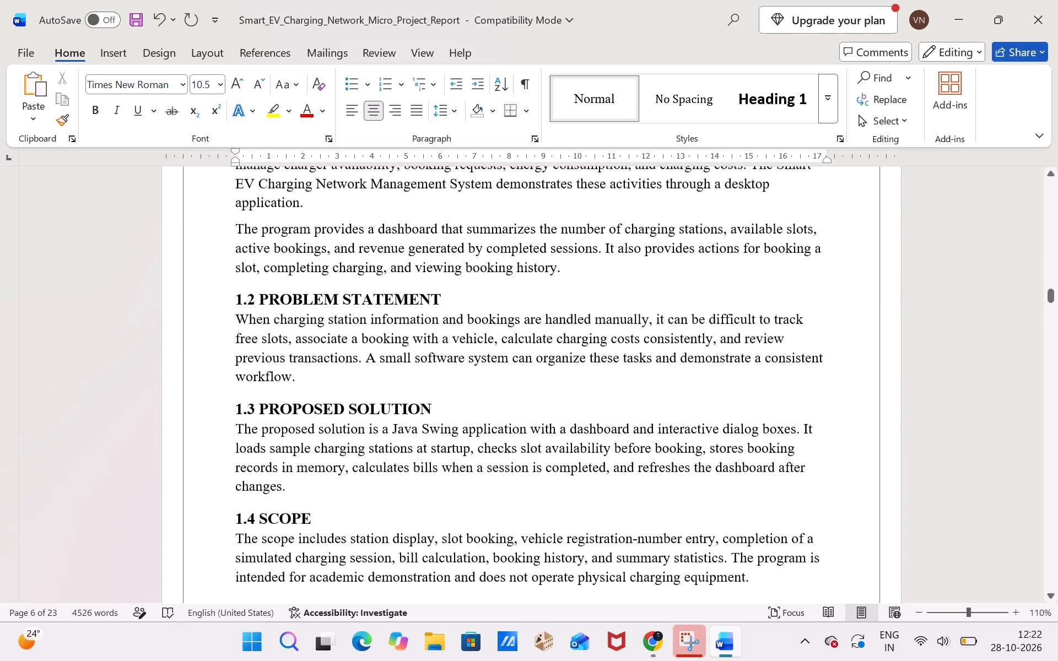
pyautogui.scroll(-6, 637, 308)
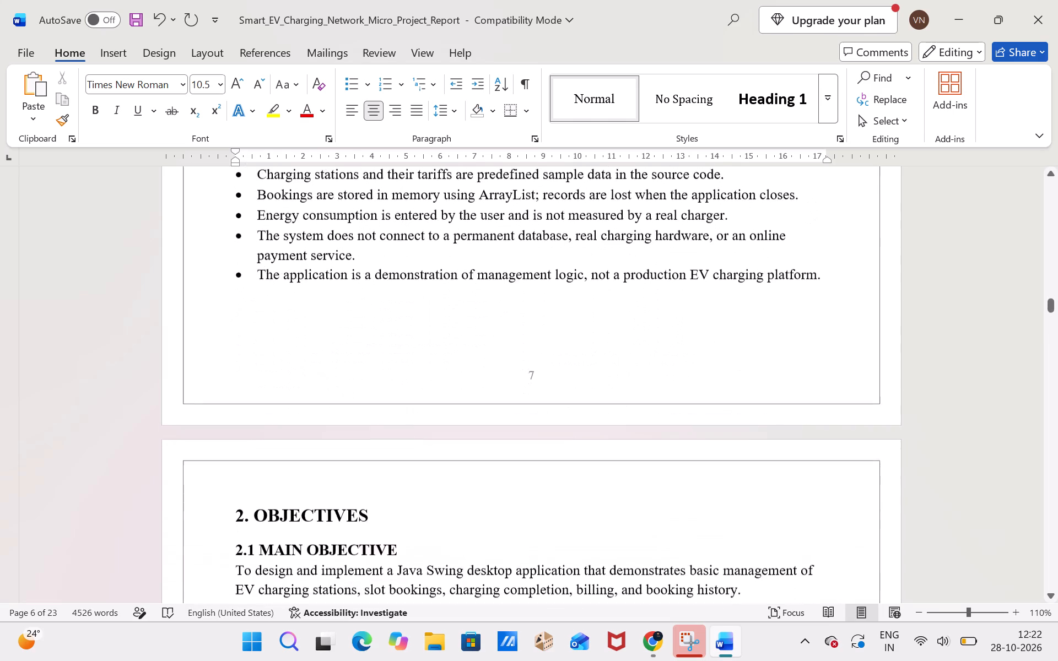
pyautogui.scroll(-6, 637, 308)
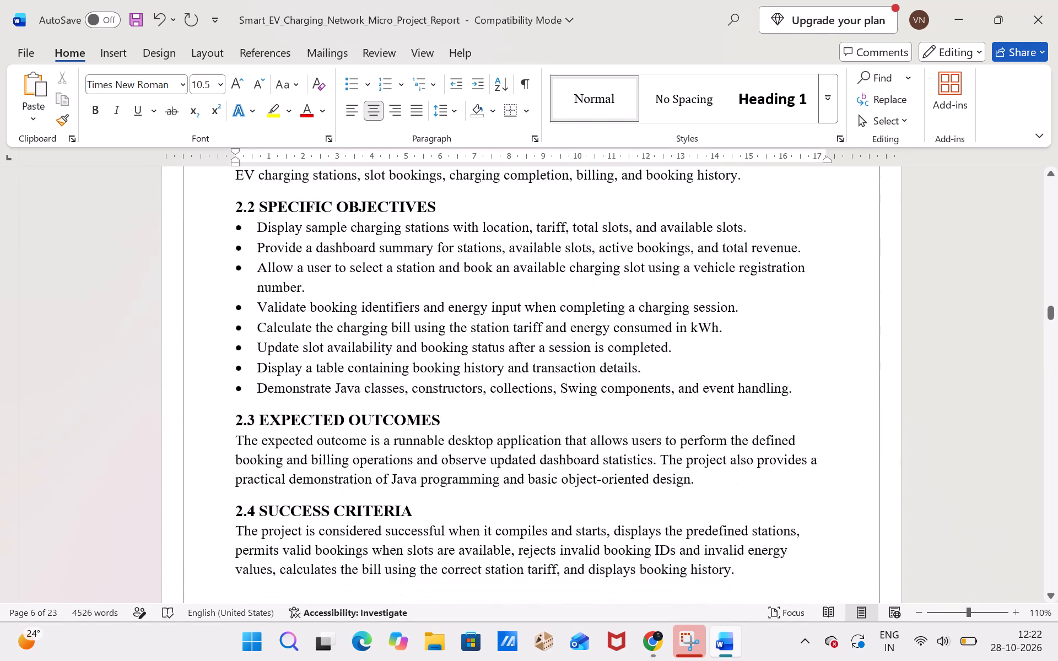
pyautogui.scroll(-7, 637, 308)
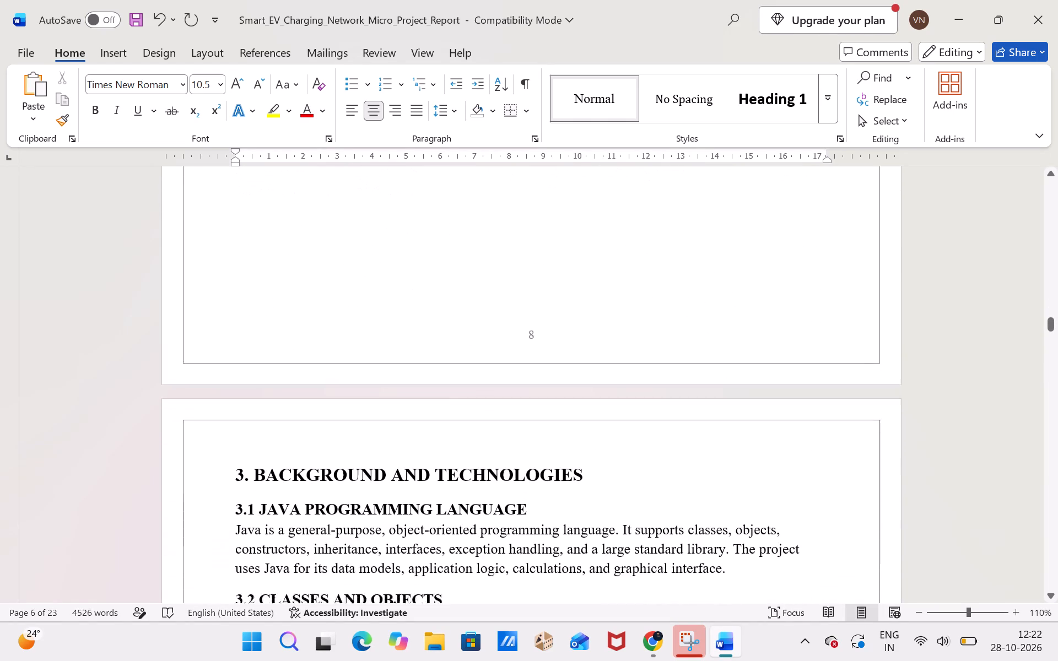
pyautogui.scroll(-8, 637, 308)
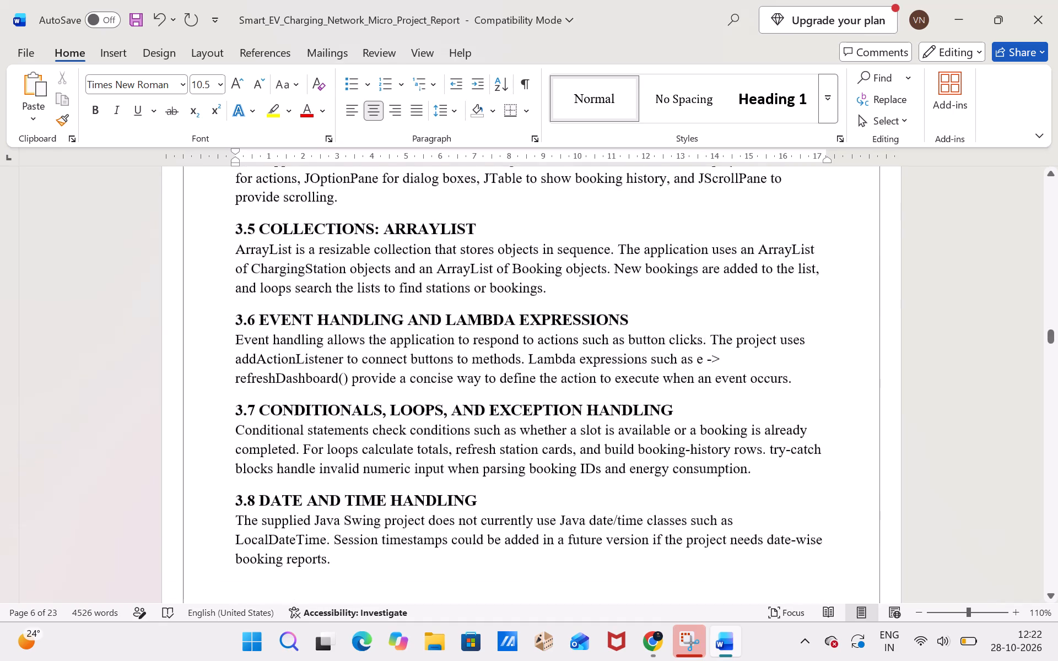
# Review the Process / Methodology chapter from the development method through the pseudocode and testing strategy sections.
pyautogui.scroll(-5, 637, 308)
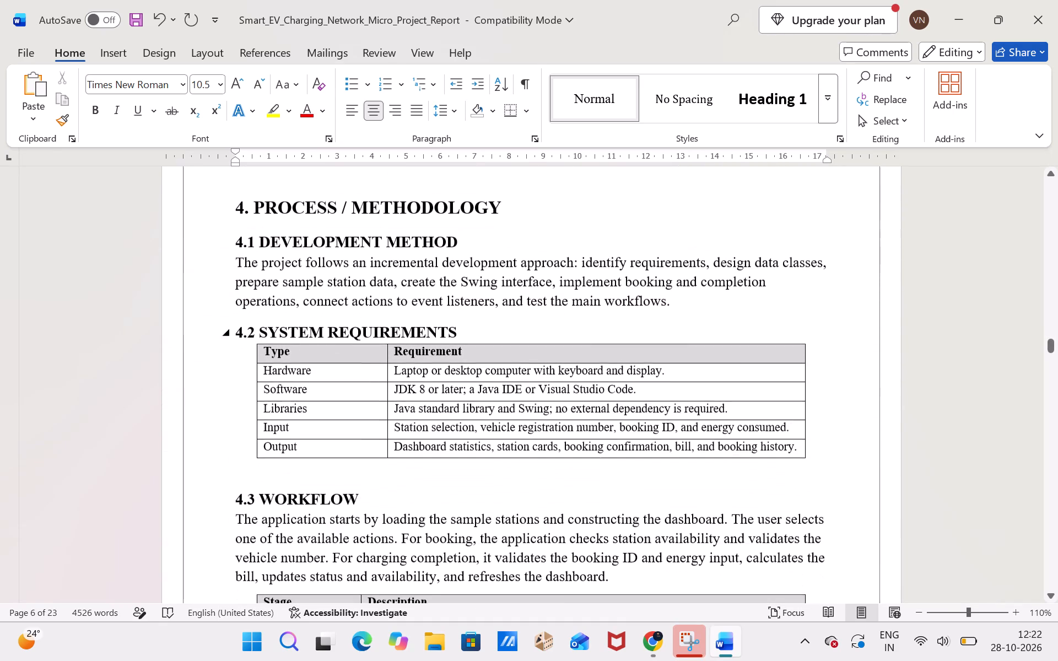
pyautogui.scroll(-2, 637, 308)
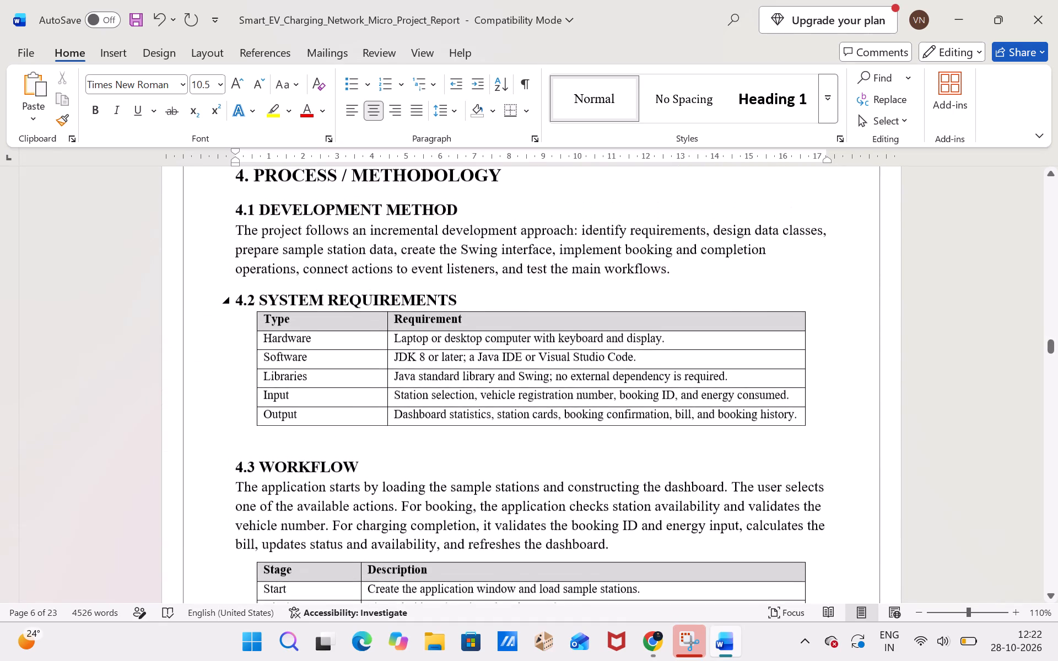
pyautogui.scroll(-1, 637, 308)
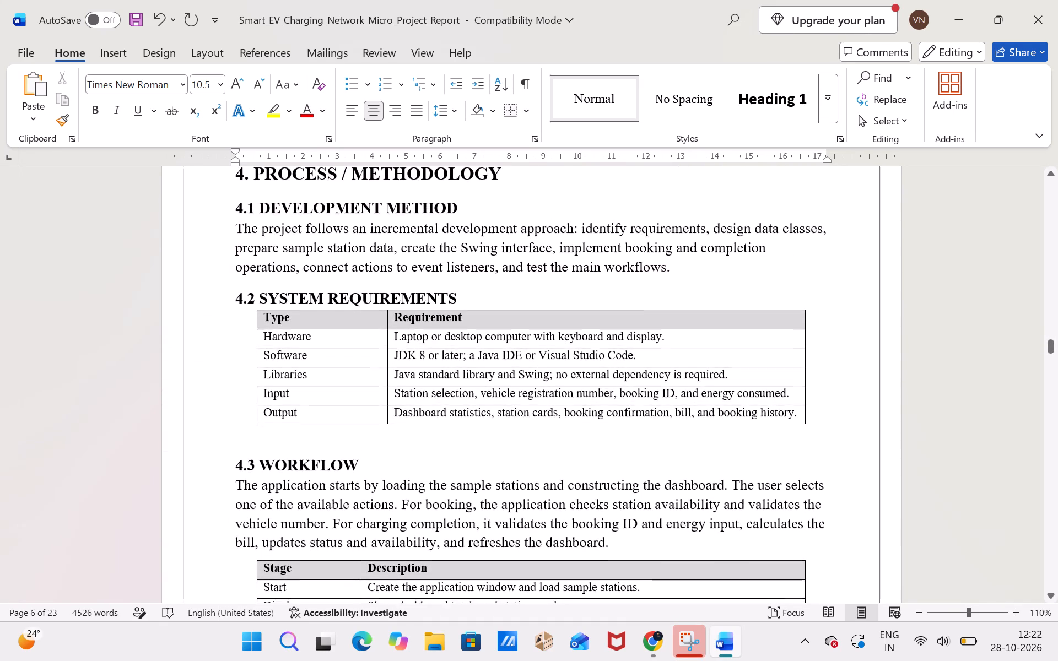
pyautogui.scroll(-3, 637, 308)
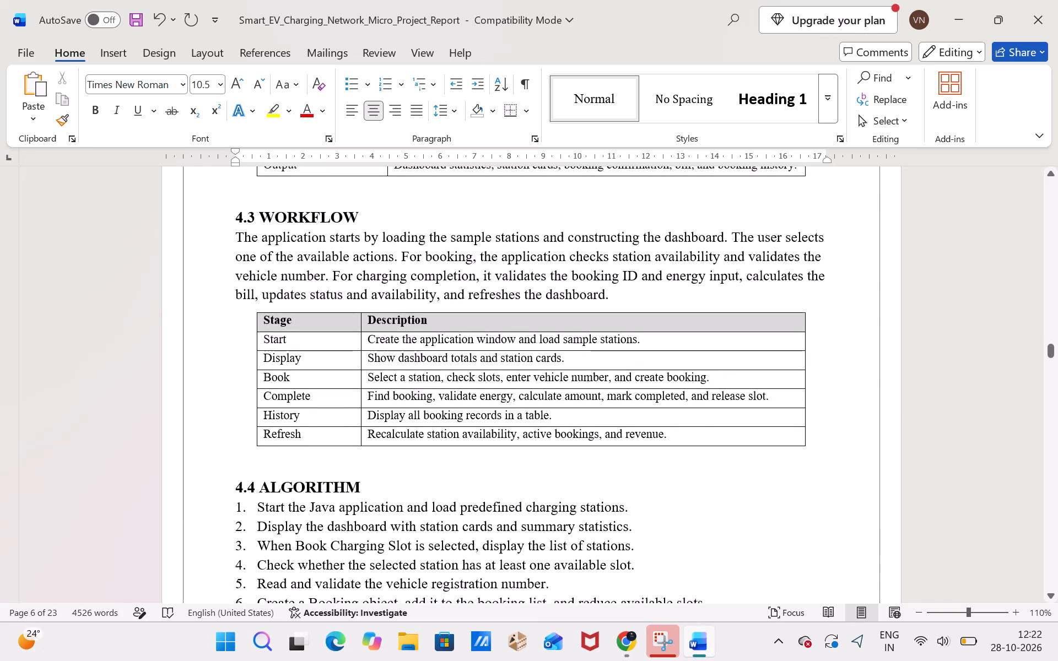
pyautogui.scroll(-3, 637, 308)
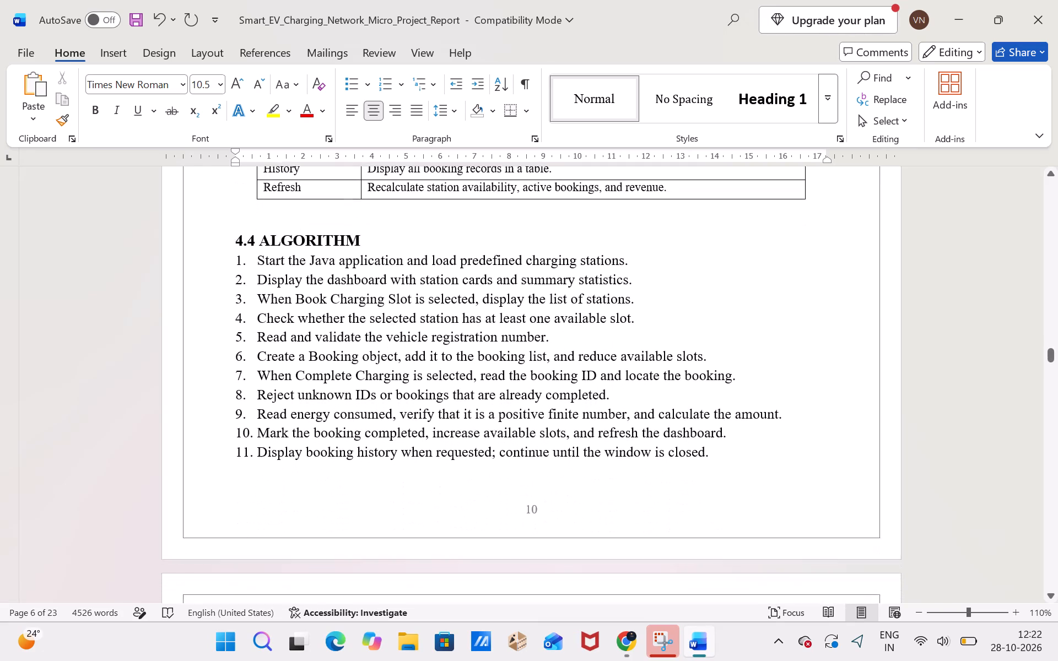
pyautogui.scroll(-3, 637, 308)
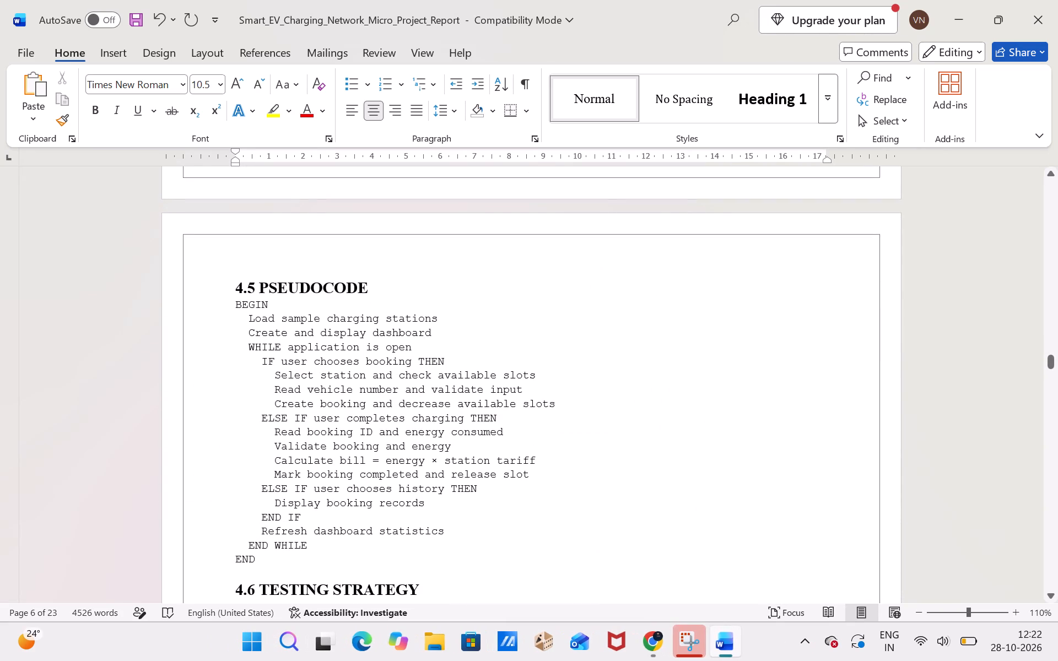
pyautogui.scroll(-1, 637, 308)
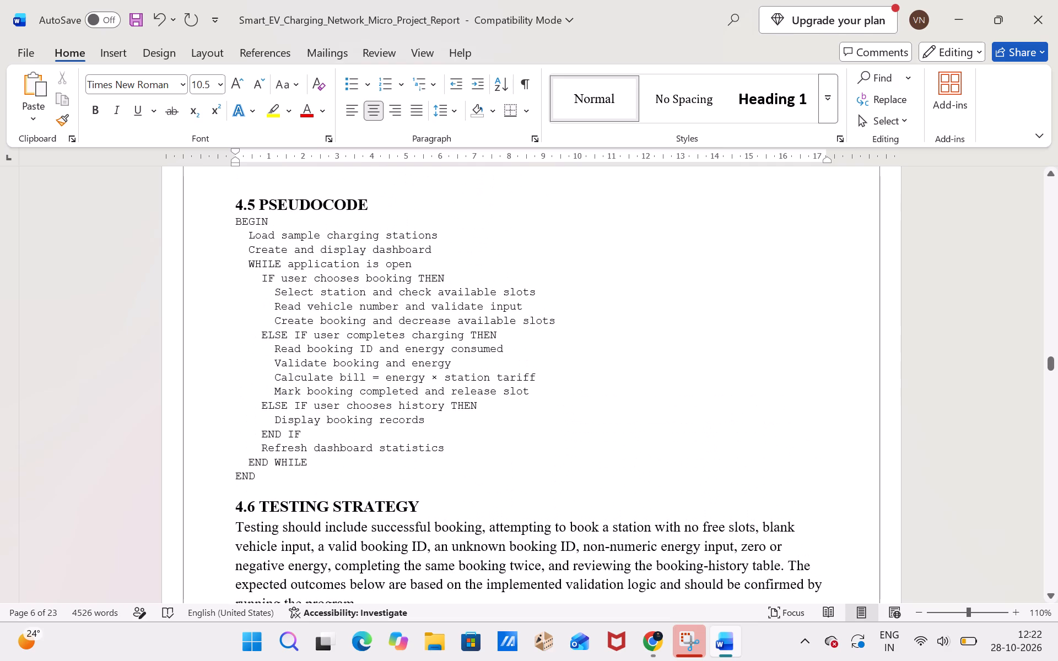
pyautogui.scroll(-1, 637, 308)
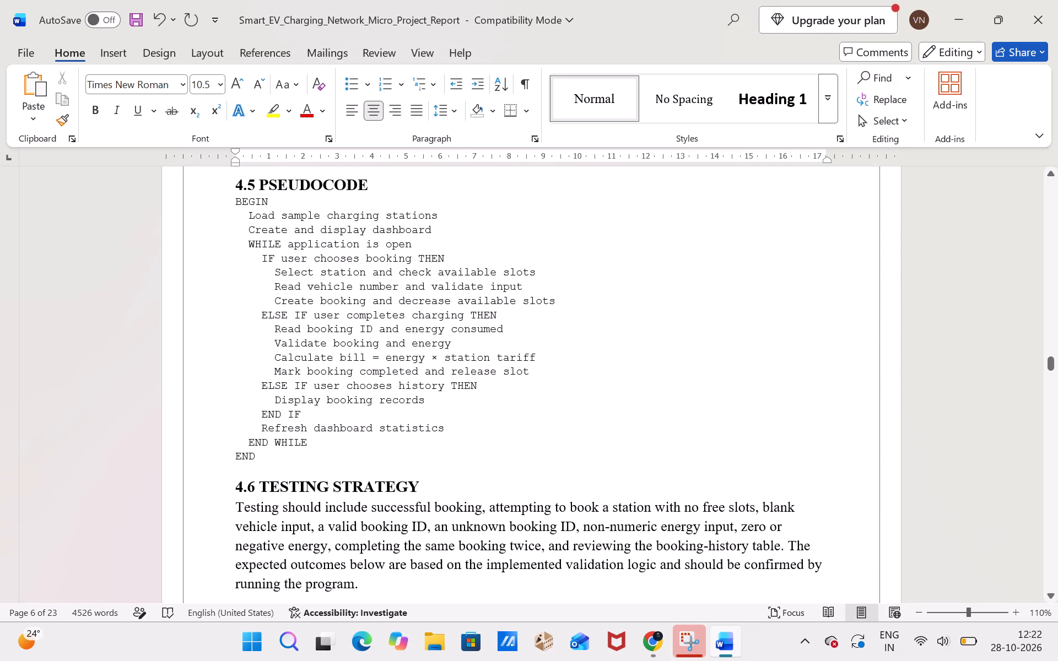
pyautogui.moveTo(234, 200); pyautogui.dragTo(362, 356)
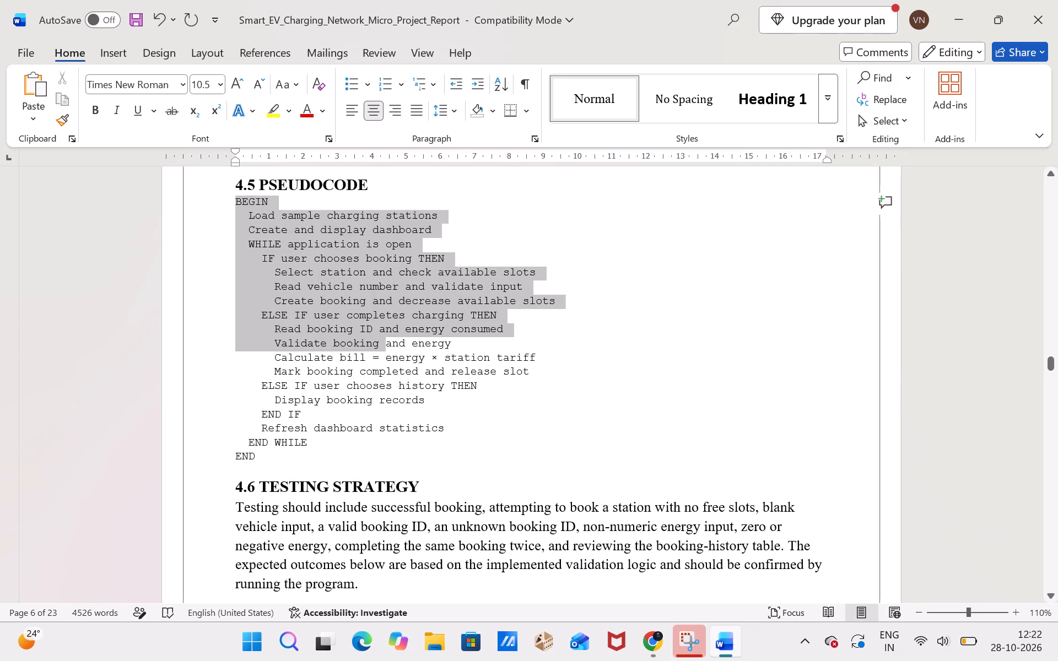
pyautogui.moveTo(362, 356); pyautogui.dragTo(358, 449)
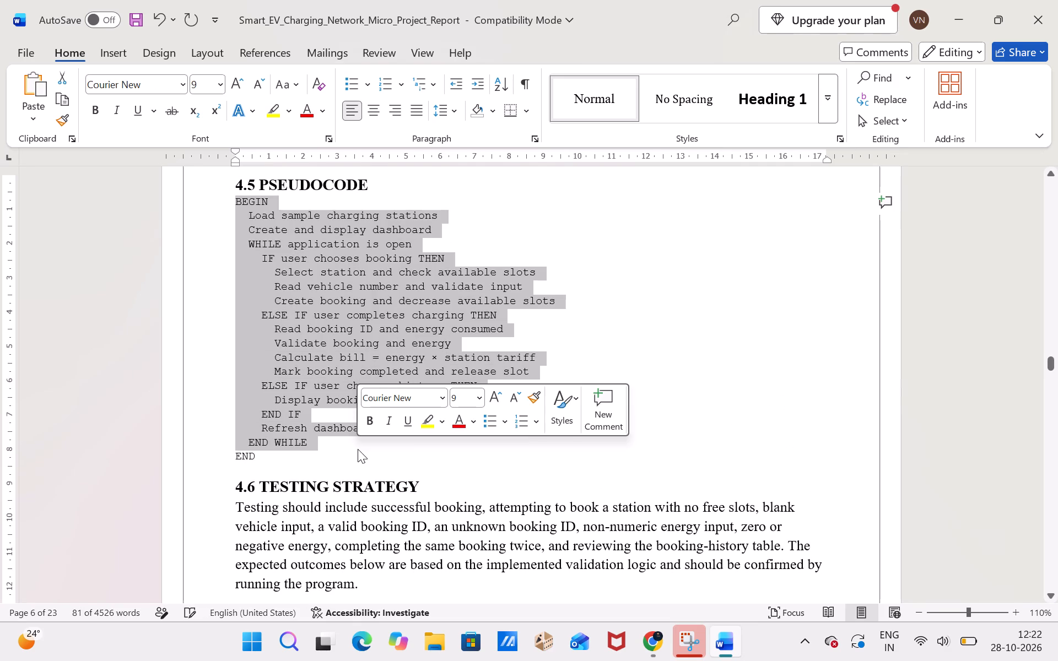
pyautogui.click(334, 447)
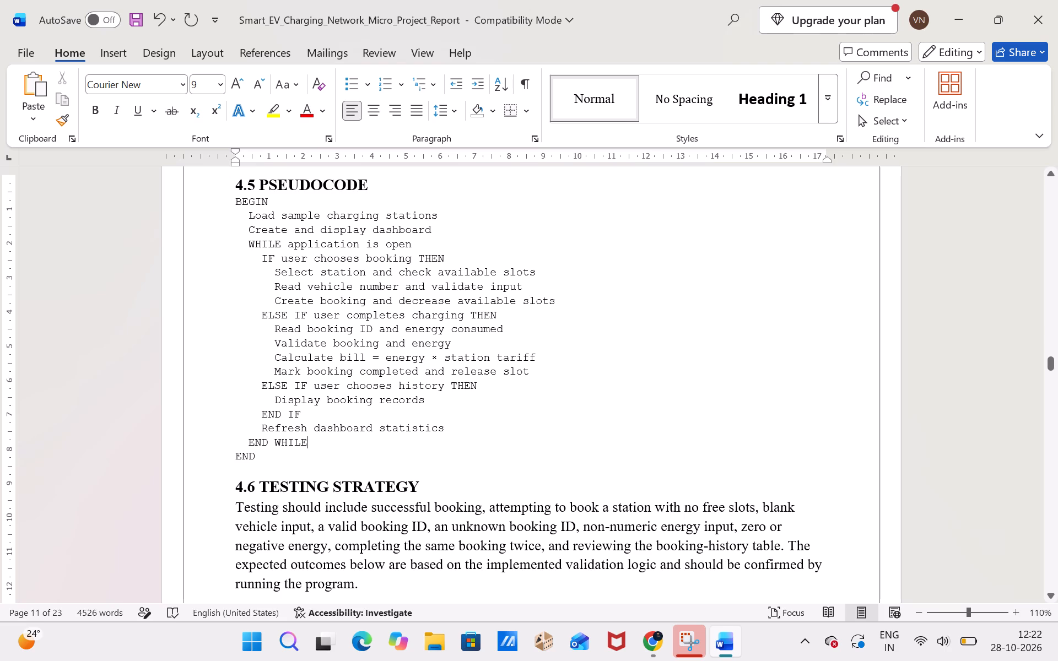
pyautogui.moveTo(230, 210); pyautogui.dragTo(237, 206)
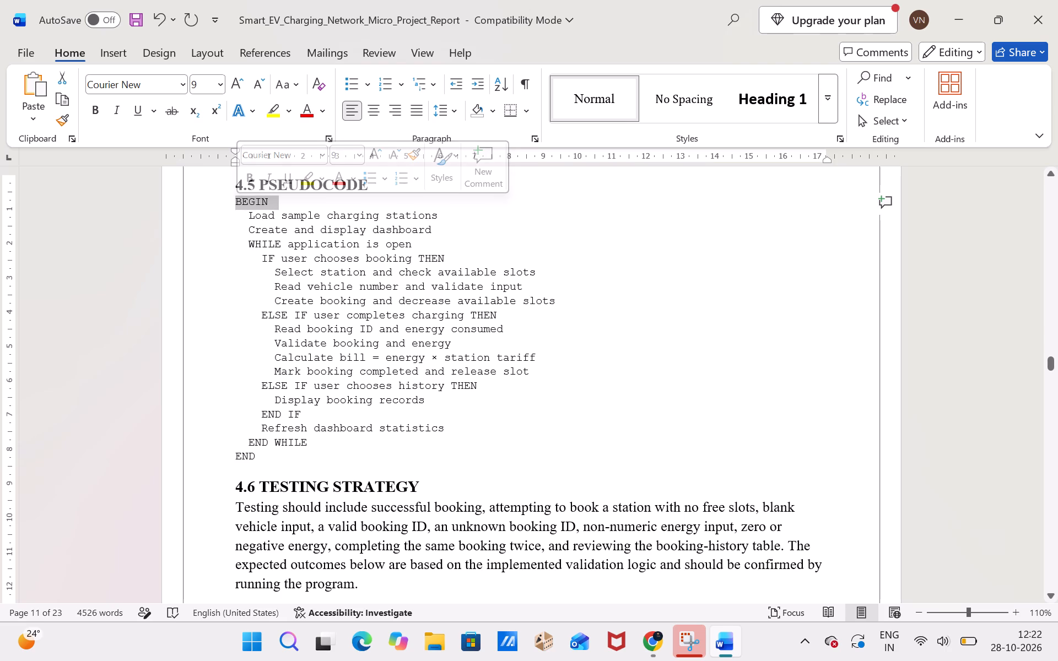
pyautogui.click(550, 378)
# Change the font of the entire report to Times New Roman.
pyautogui.scroll(6, 550, 378)
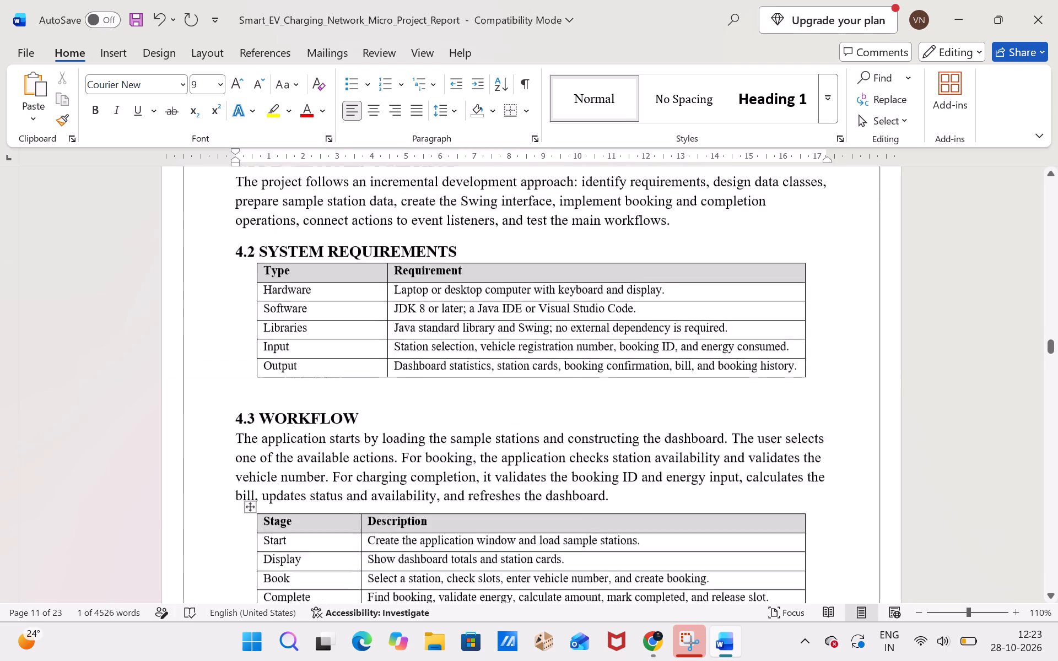
pyautogui.scroll(20, 550, 378)
pyautogui.scroll(20, 550, 378)
pyautogui.scroll(20, 550, 378)
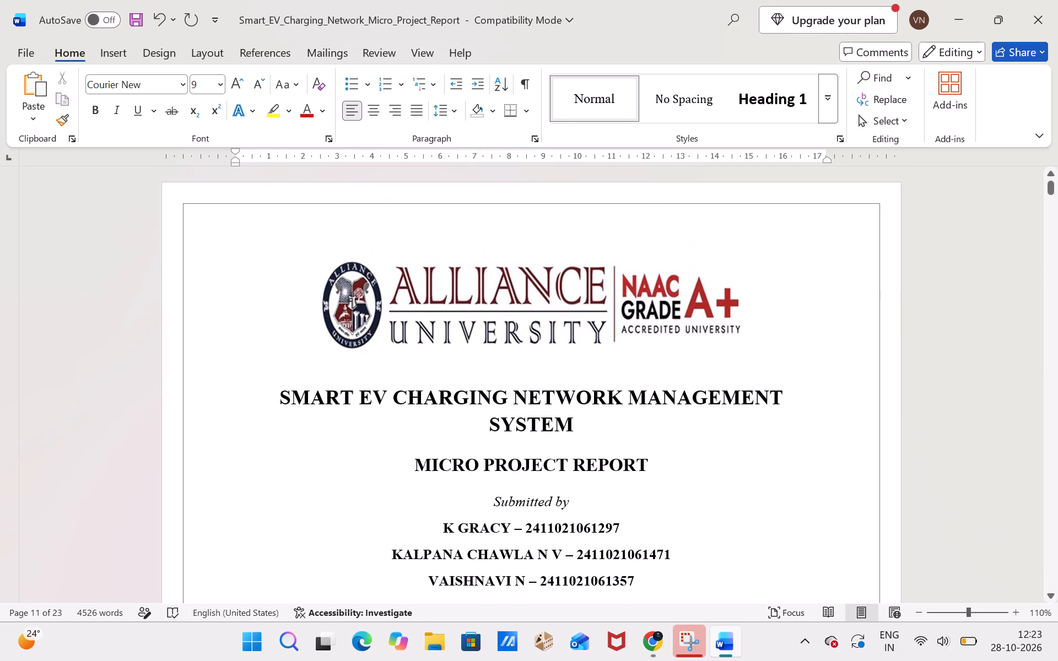
pyautogui.scroll(-8, 297, 422)
pyautogui.scroll(5, 297, 422)
pyautogui.scroll(2, 333, 528)
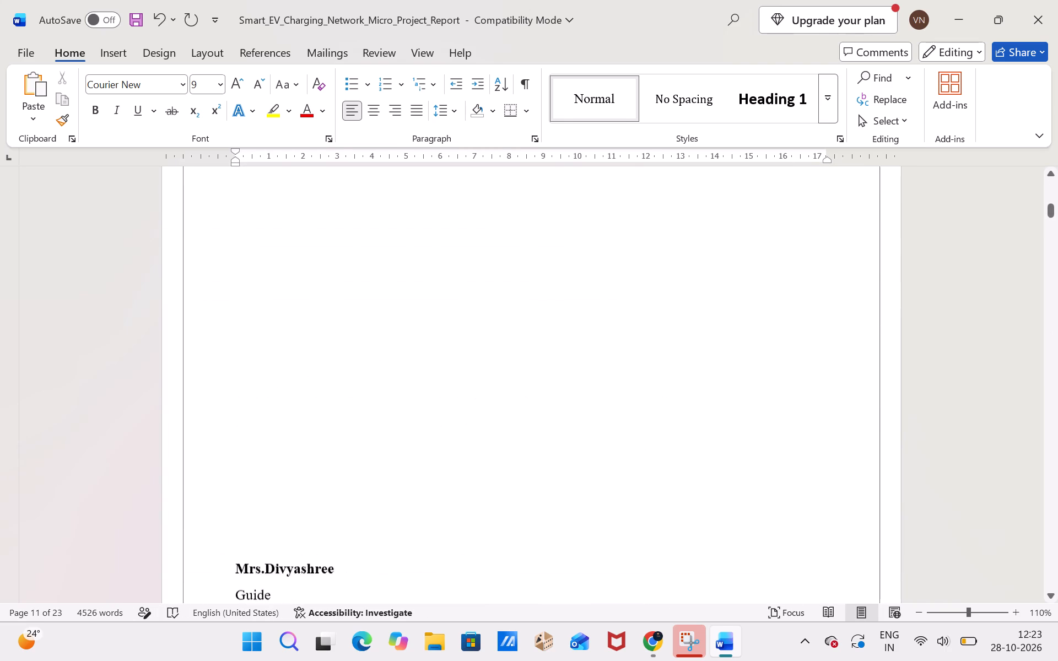
pyautogui.scroll(3, 333, 528)
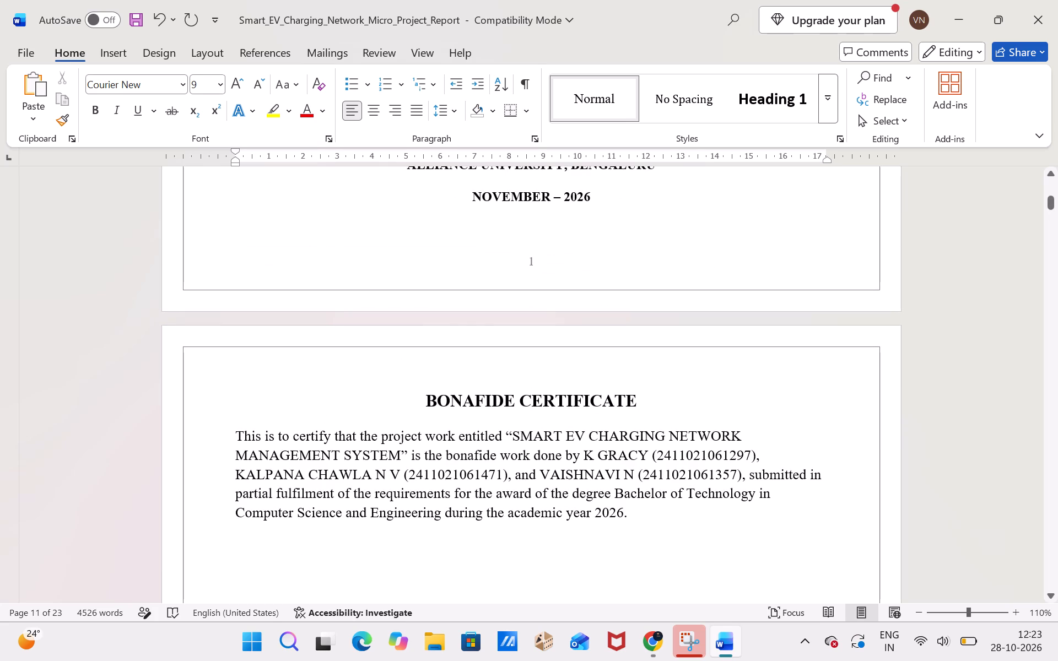
pyautogui.hotkey('ctrl', 'a')
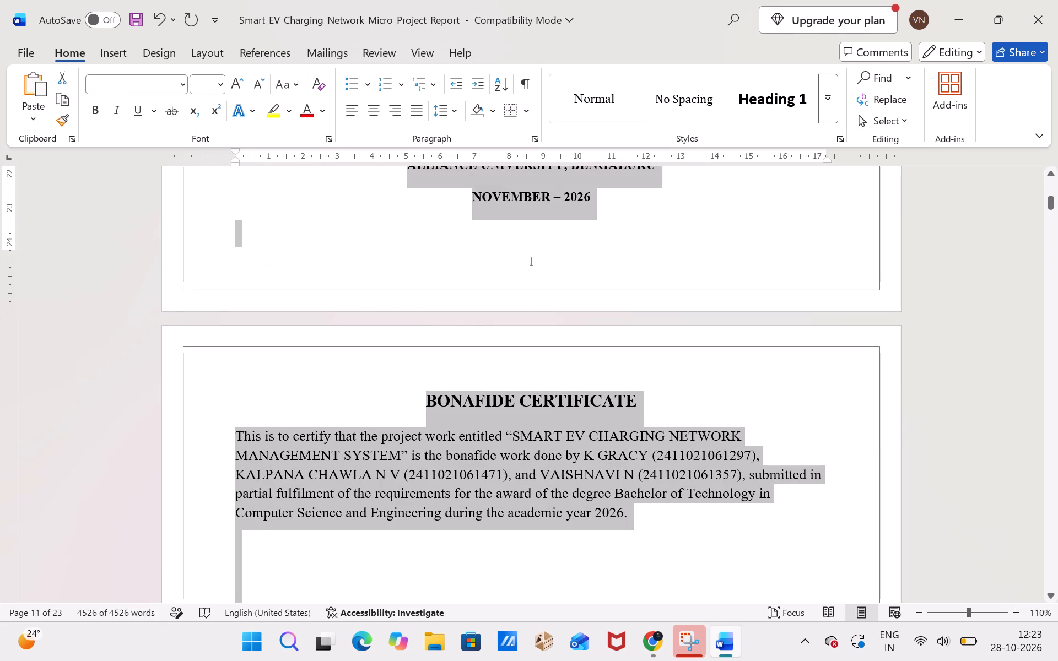
pyautogui.click(178, 83)
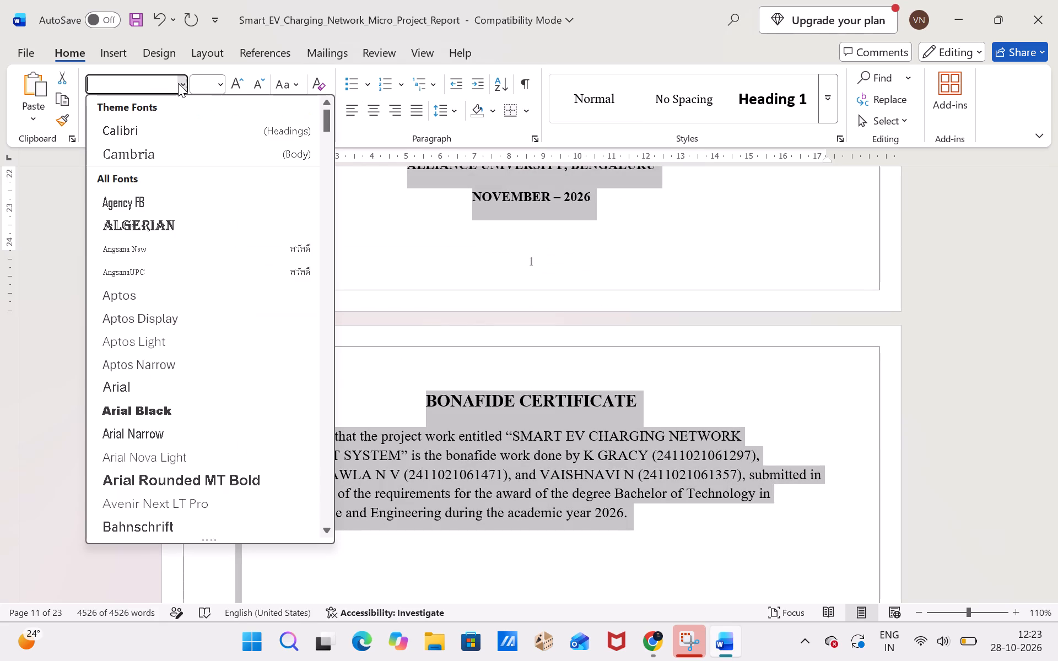
pyautogui.click(125, 80)
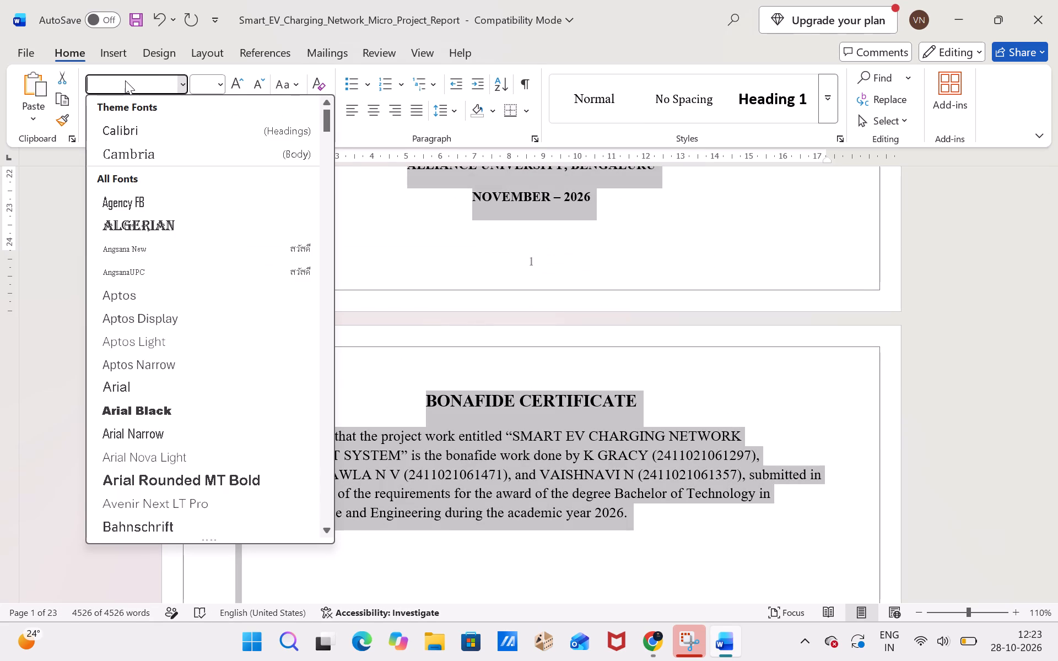
pyautogui.write('ti')
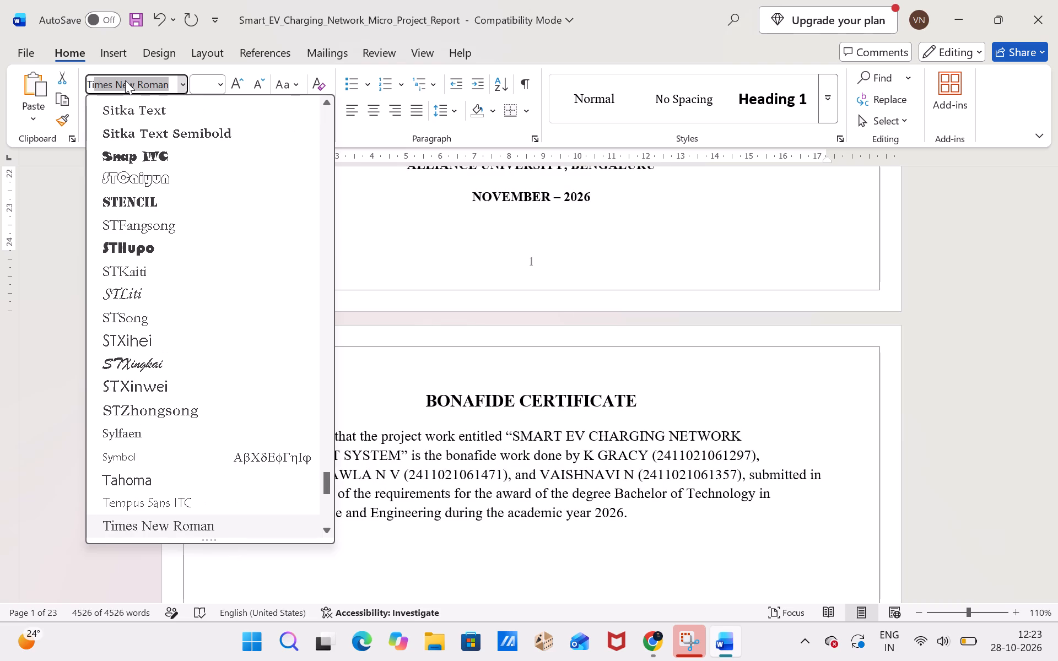
pyautogui.click(125, 80)
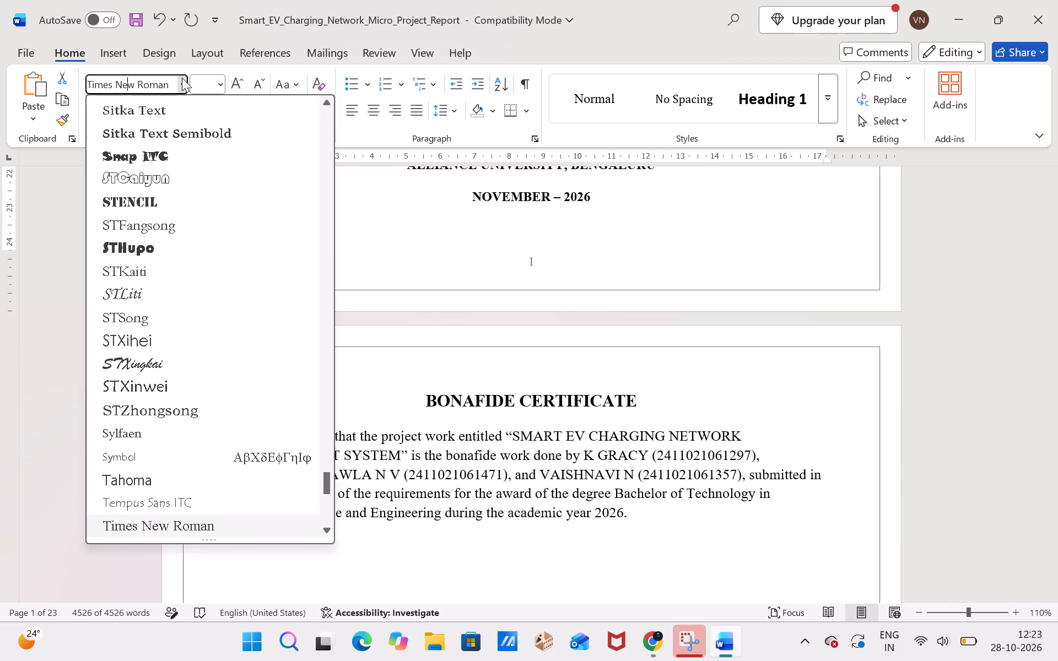
pyautogui.click(168, 82)
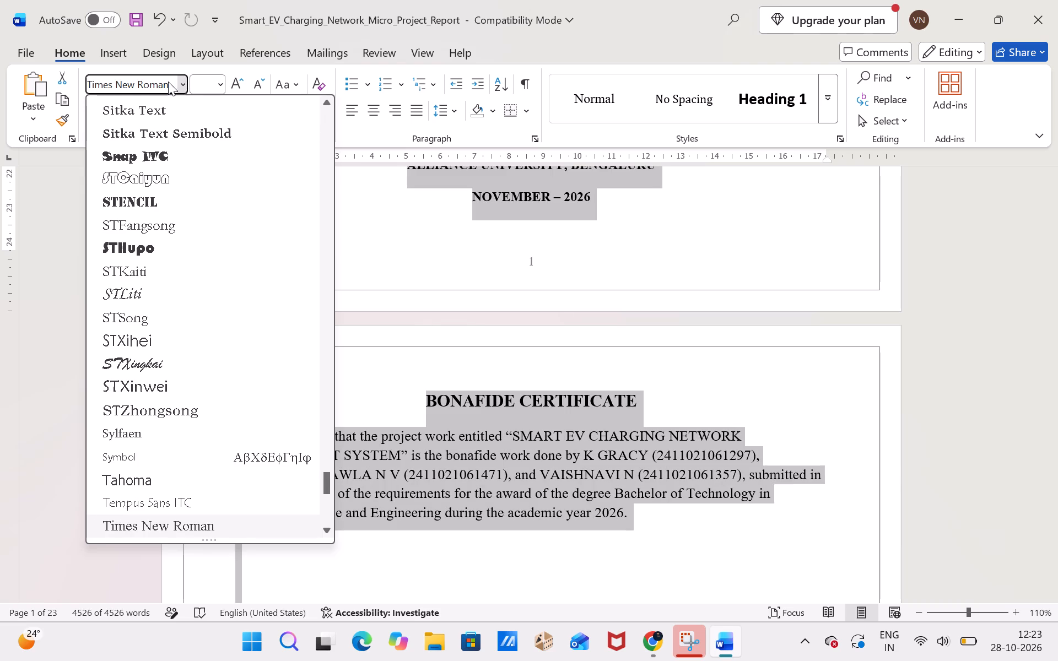
pyautogui.press('Return')
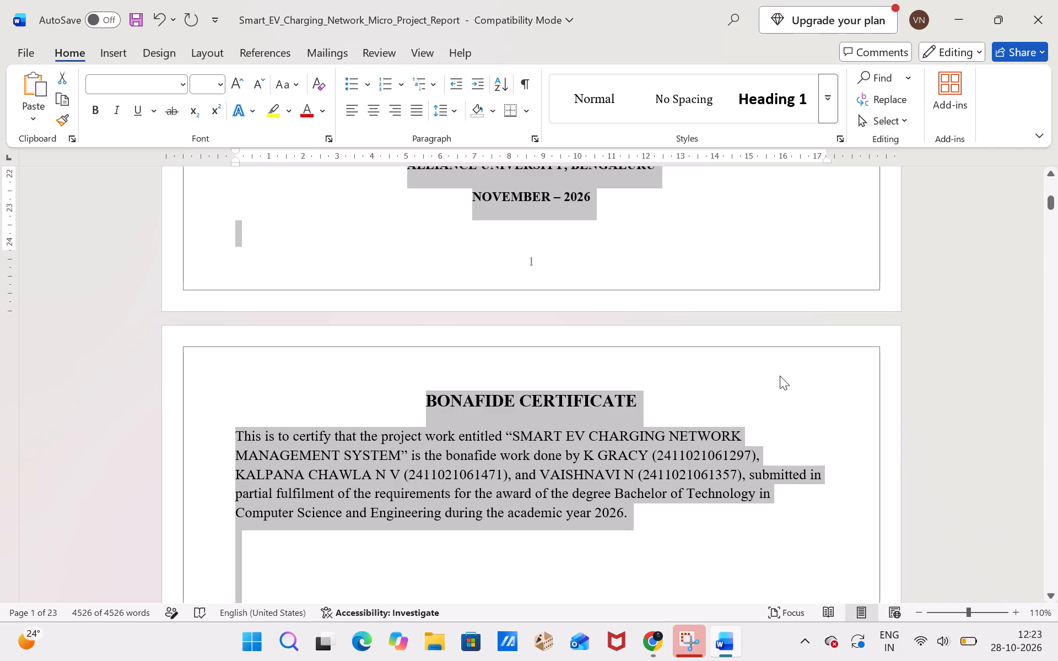
pyautogui.click(760, 389)
# Check the font and layout of the front pages, from the Bonafide Certificate through the Acknowledgement, Abstract and Contents.
pyautogui.scroll(-7, 760, 389)
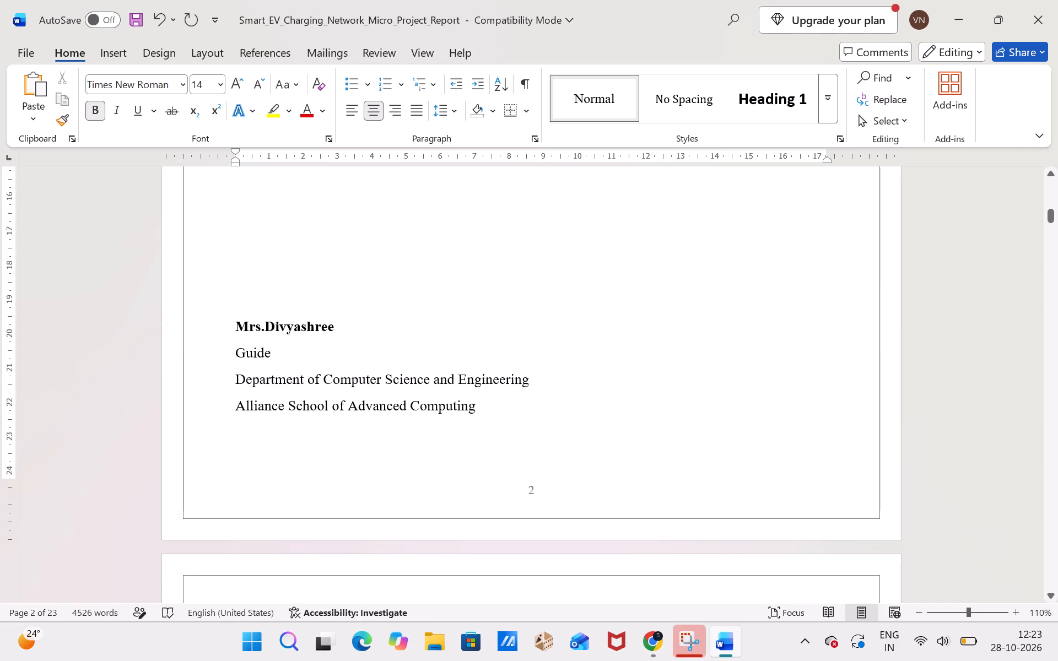
pyautogui.scroll(-11, 760, 389)
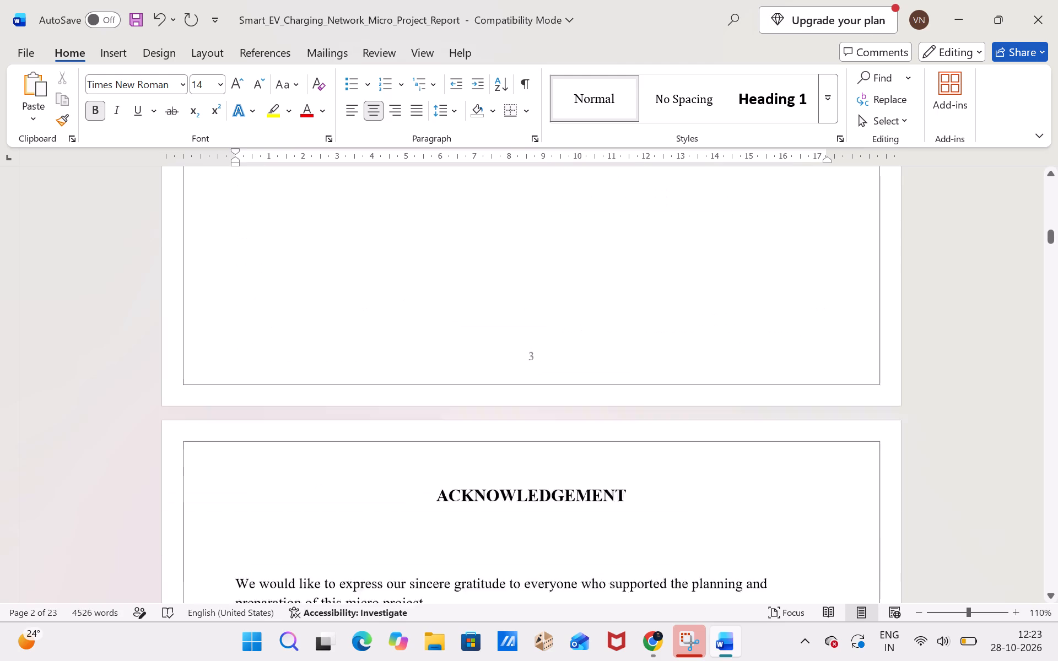
pyautogui.scroll(-11, 760, 389)
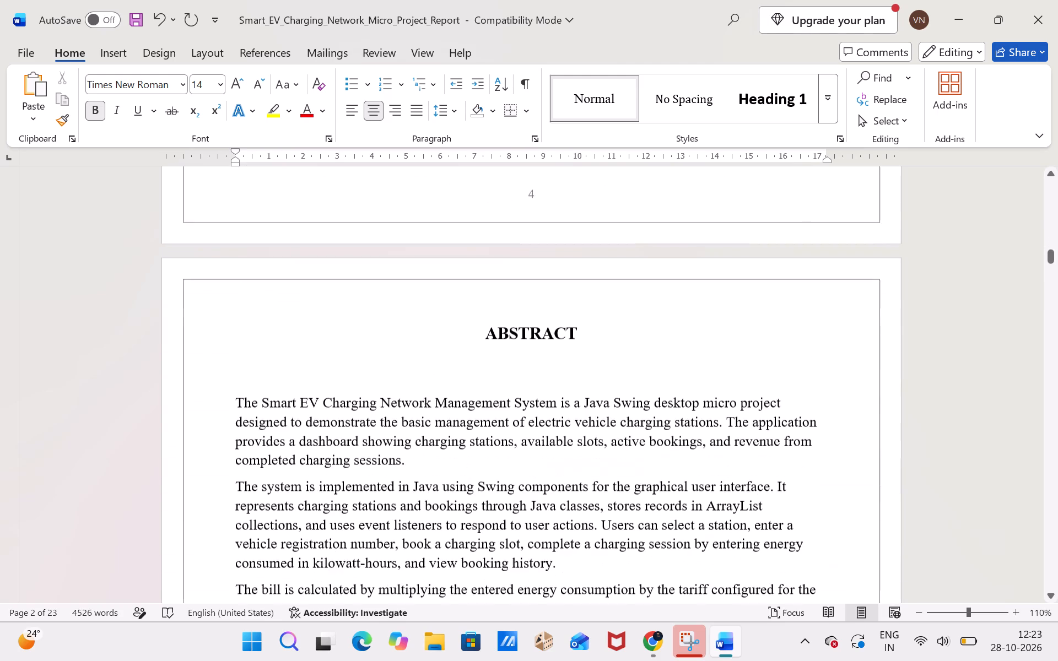
pyautogui.scroll(-10, 760, 389)
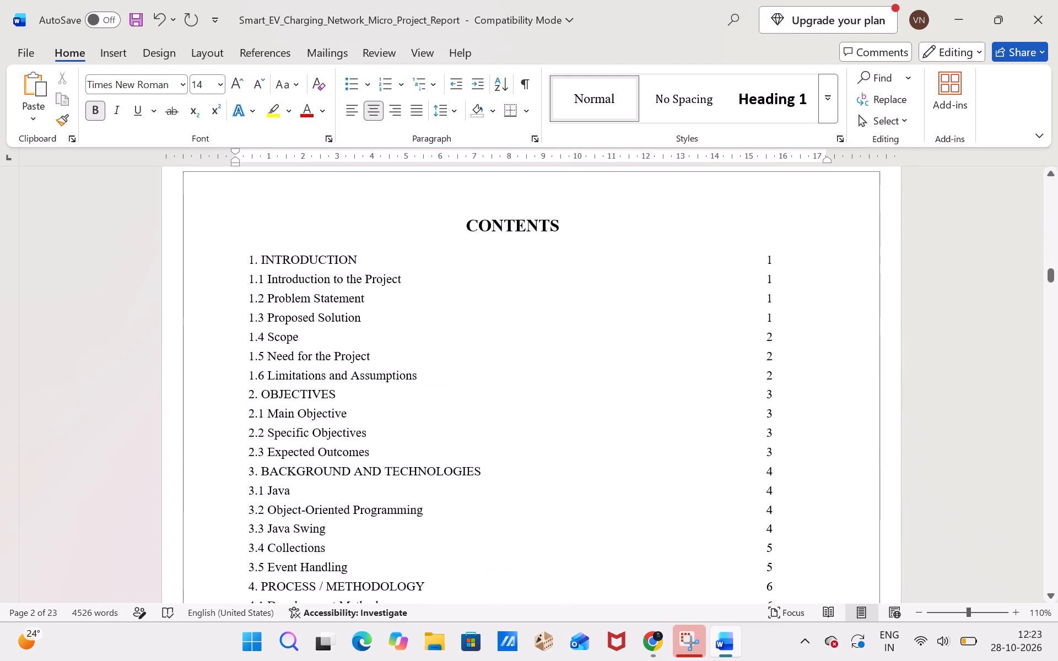
# Check the font and layout of chapters 1 to 4, including the pseudocode listing in section 4.5.
pyautogui.scroll(-8, 760, 389)
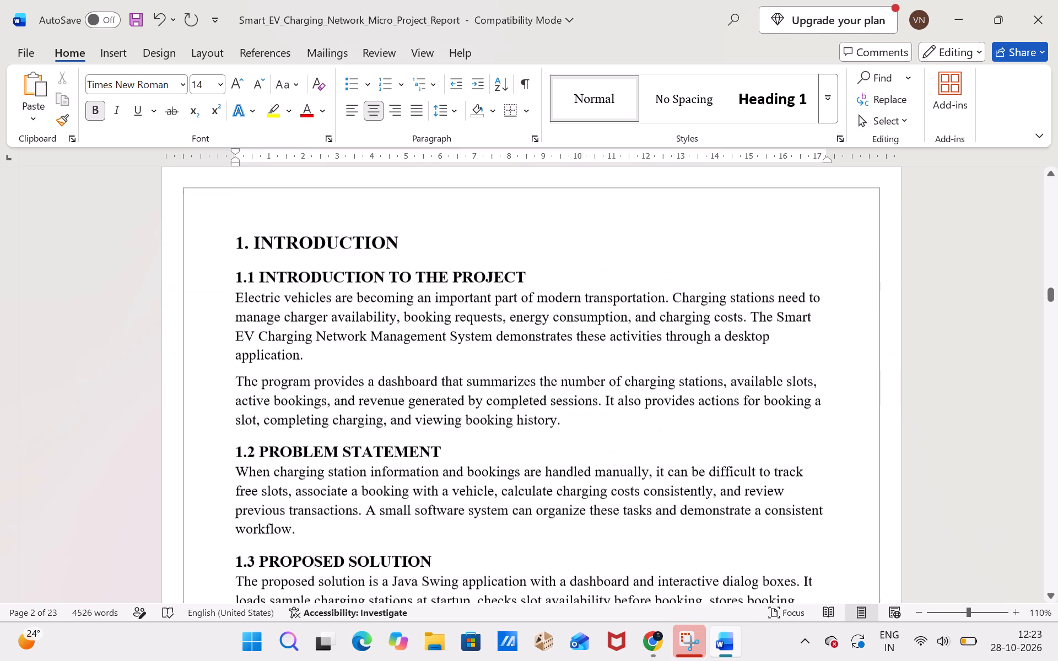
pyautogui.scroll(-7, 760, 389)
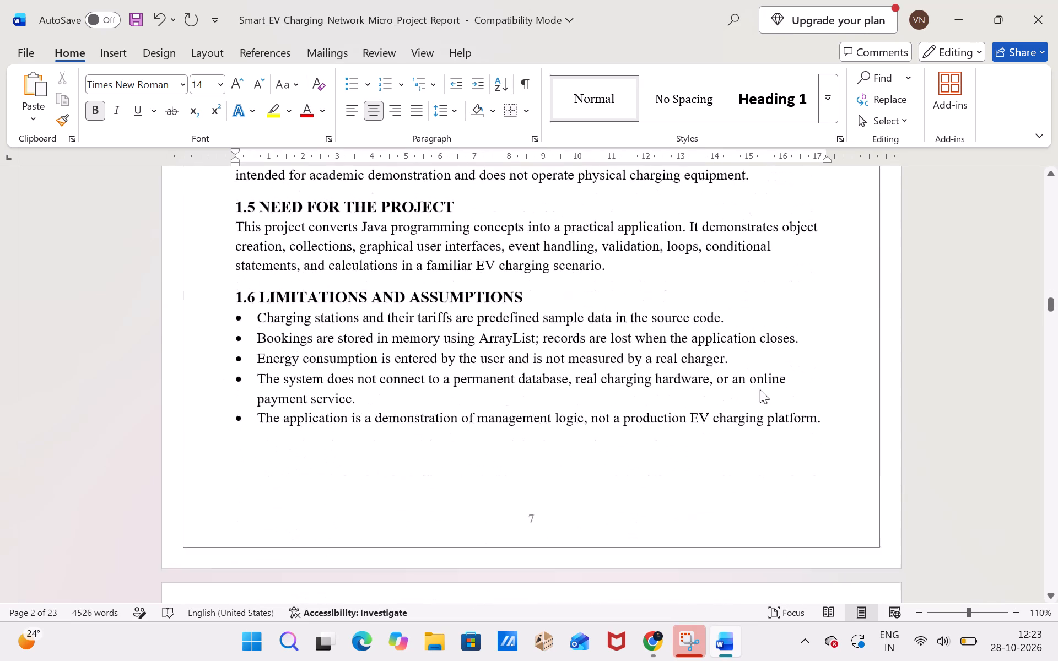
pyautogui.scroll(-20, 760, 389)
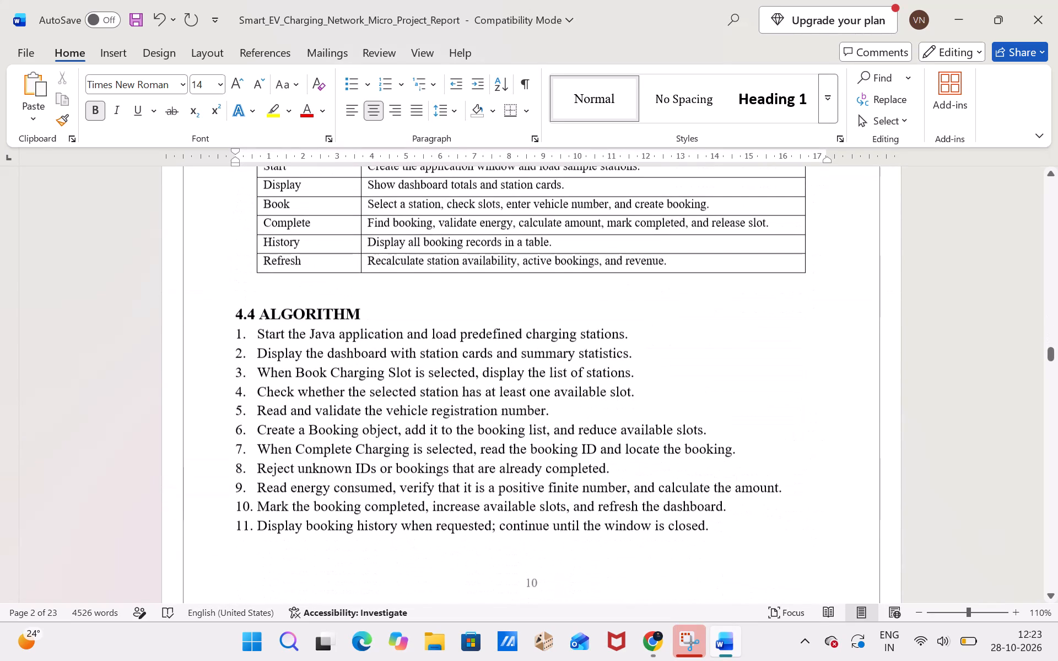
pyautogui.scroll(-6, 760, 389)
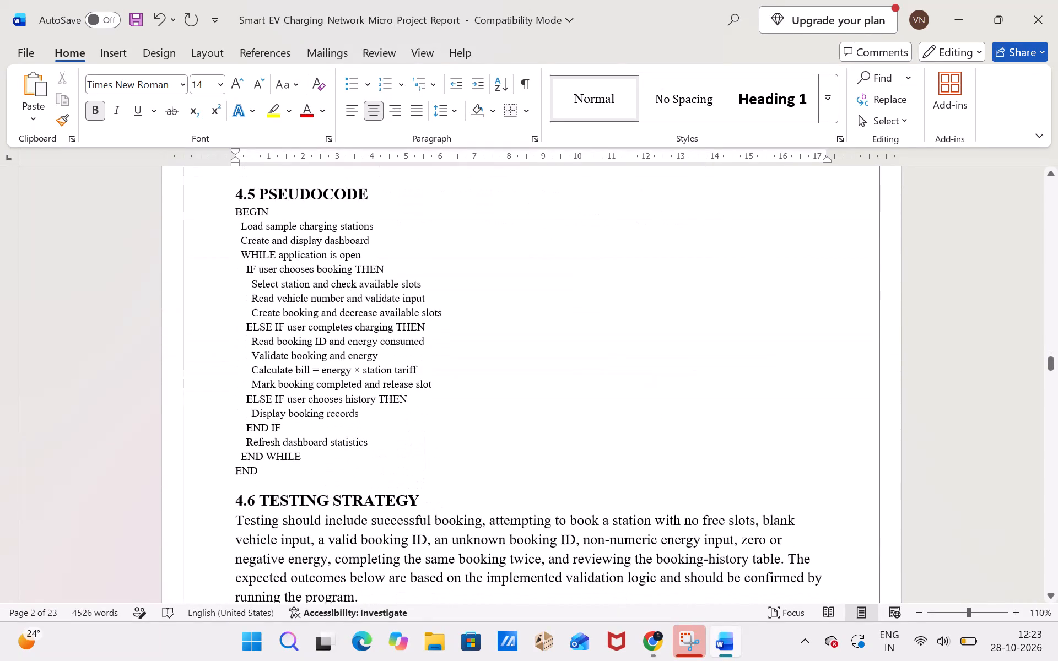
pyautogui.scroll(-4, 760, 389)
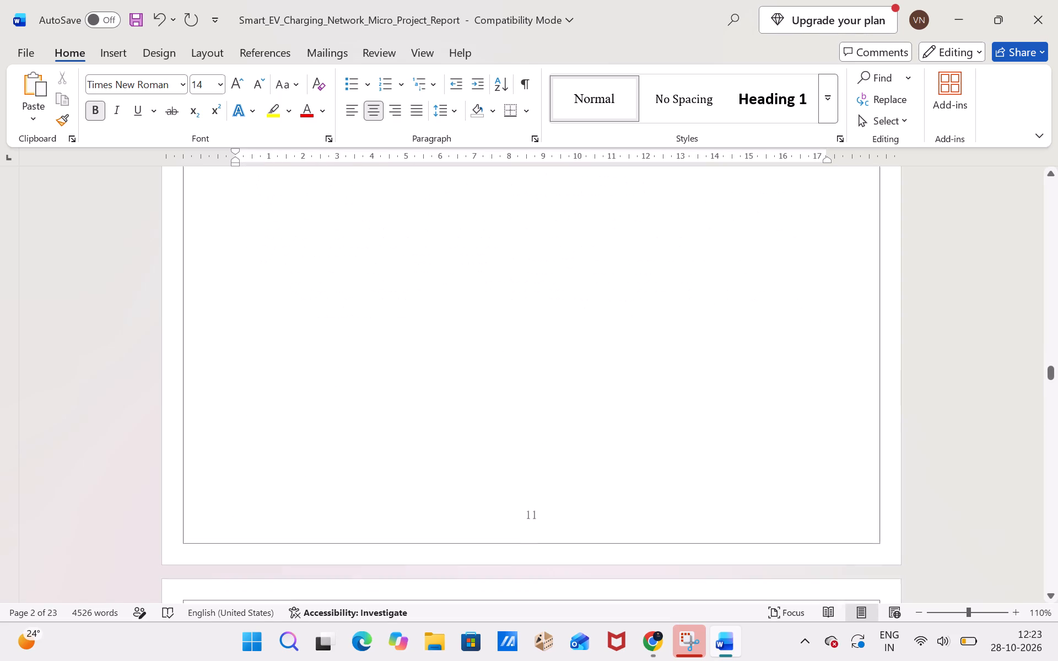
# Review the Implementation and Results and Testing chapters with their tables, continuing through section 7.5, Final Statement.
pyautogui.scroll(-2, 760, 389)
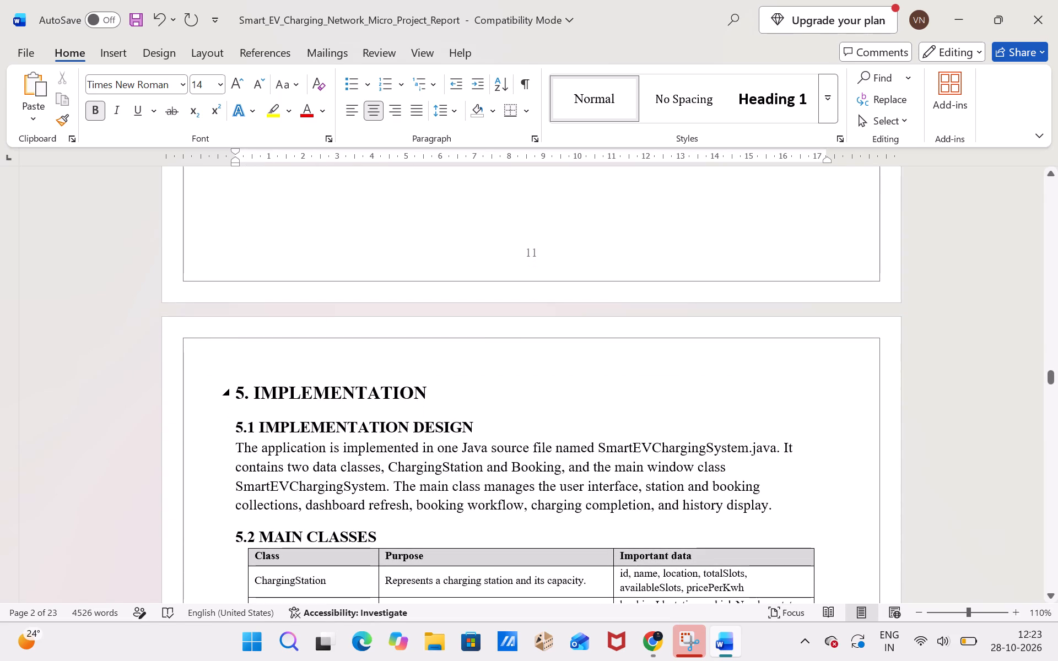
pyautogui.scroll(-1, 760, 389)
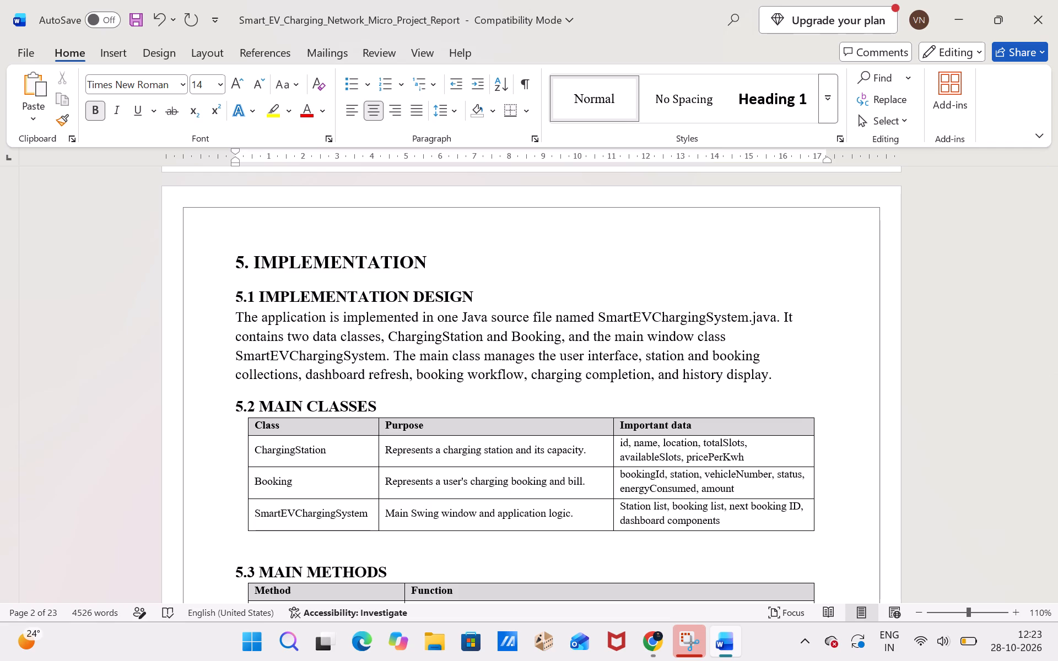
pyautogui.scroll(-9, 760, 389)
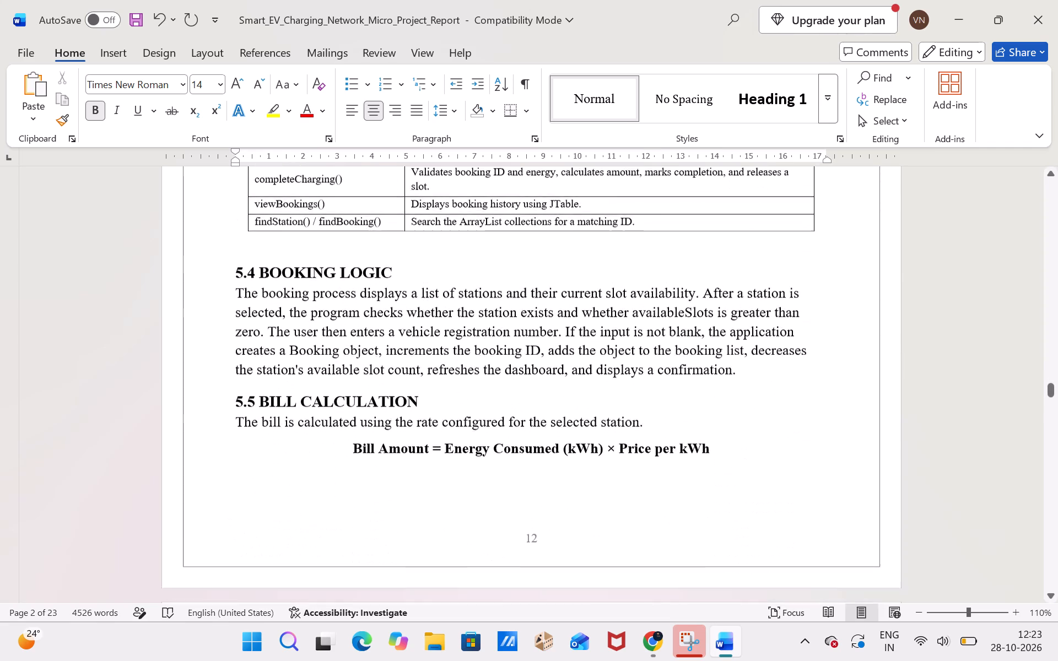
pyautogui.scroll(-14, 760, 389)
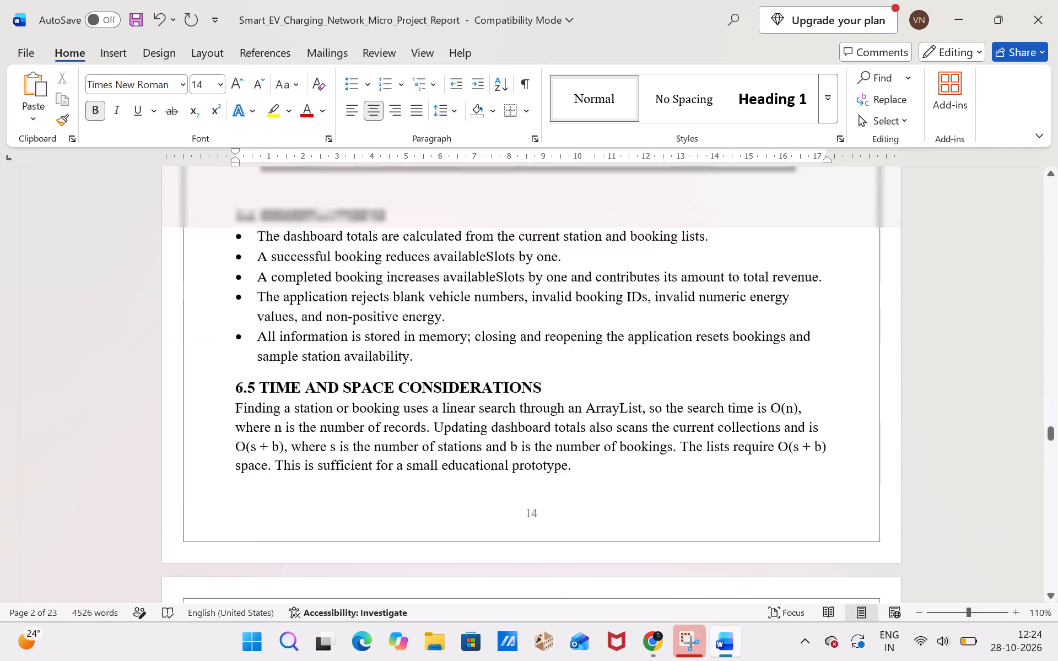
pyautogui.scroll(10, 760, 389)
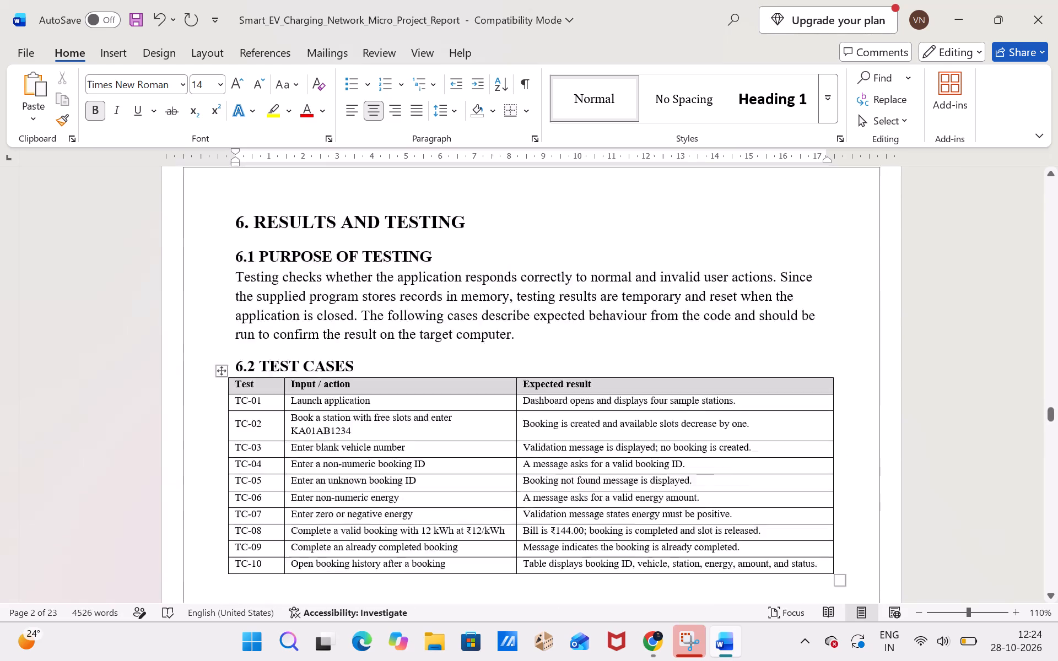
pyautogui.scroll(4, 760, 389)
pyautogui.scroll(-1, 760, 389)
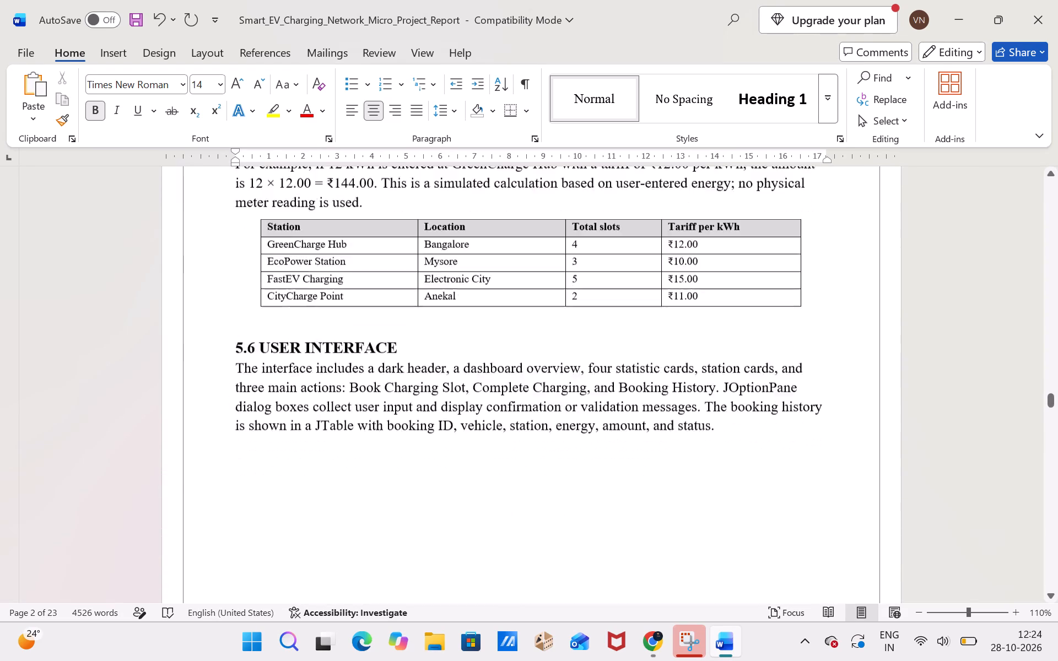
pyautogui.scroll(-1, 760, 389)
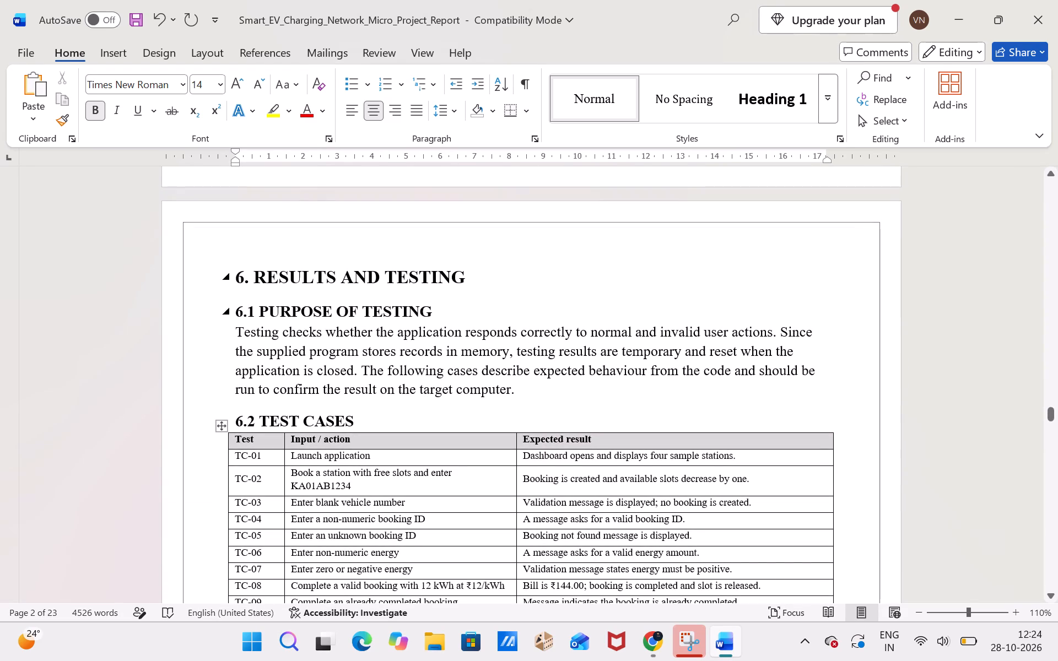
pyautogui.scroll(-4, 236, 283)
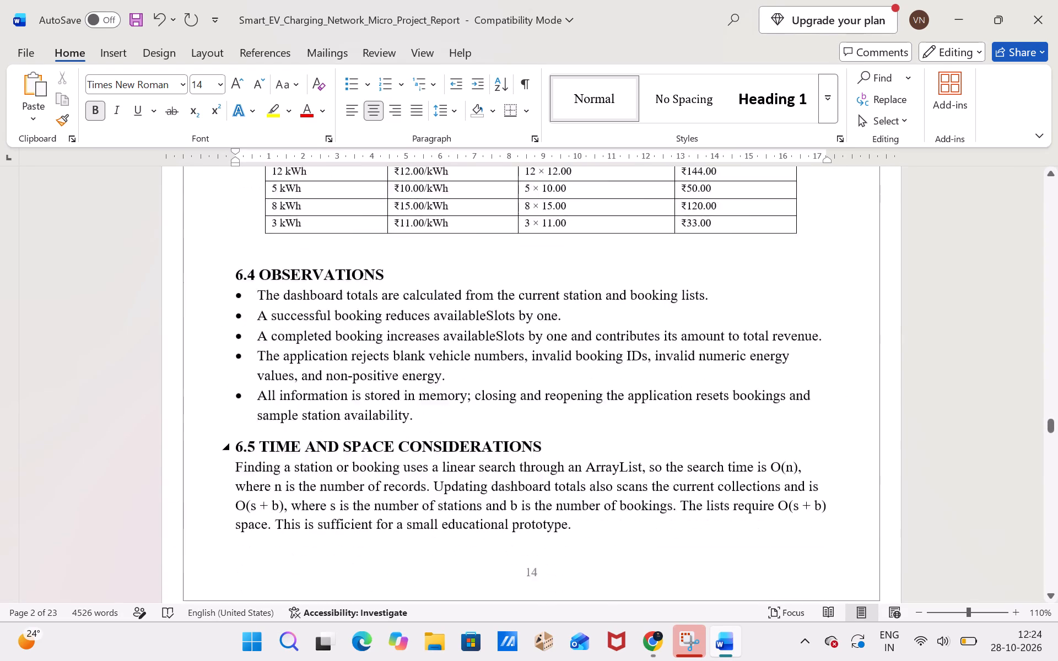
pyautogui.scroll(-9, 236, 283)
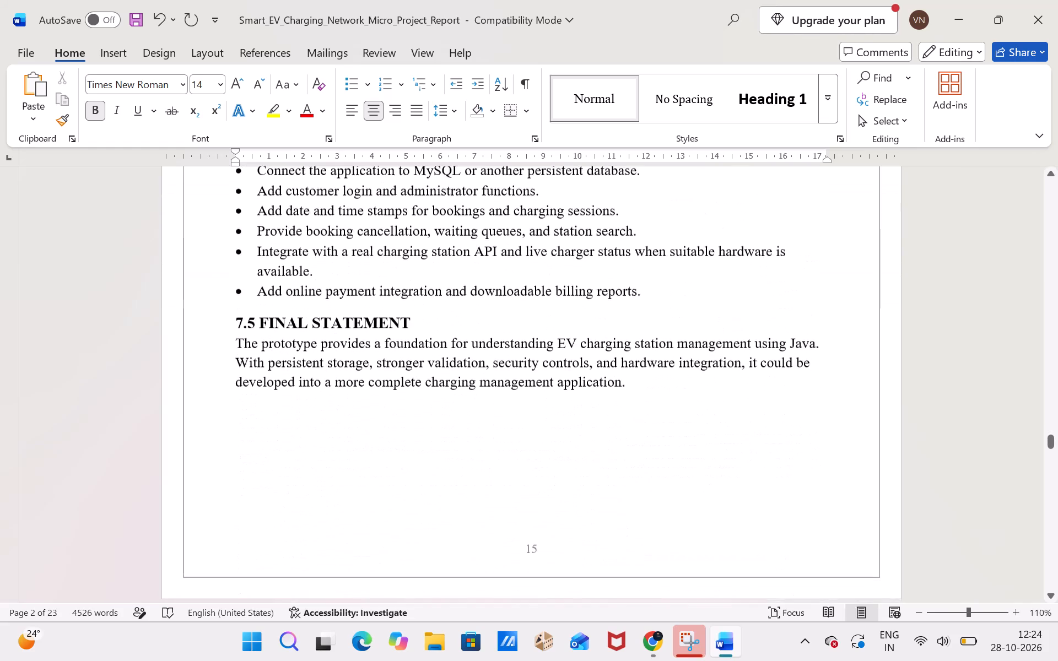
# Examine the formatting of the Java source code listing in Appendix A and the page before it.
pyautogui.scroll(-12, 236, 283)
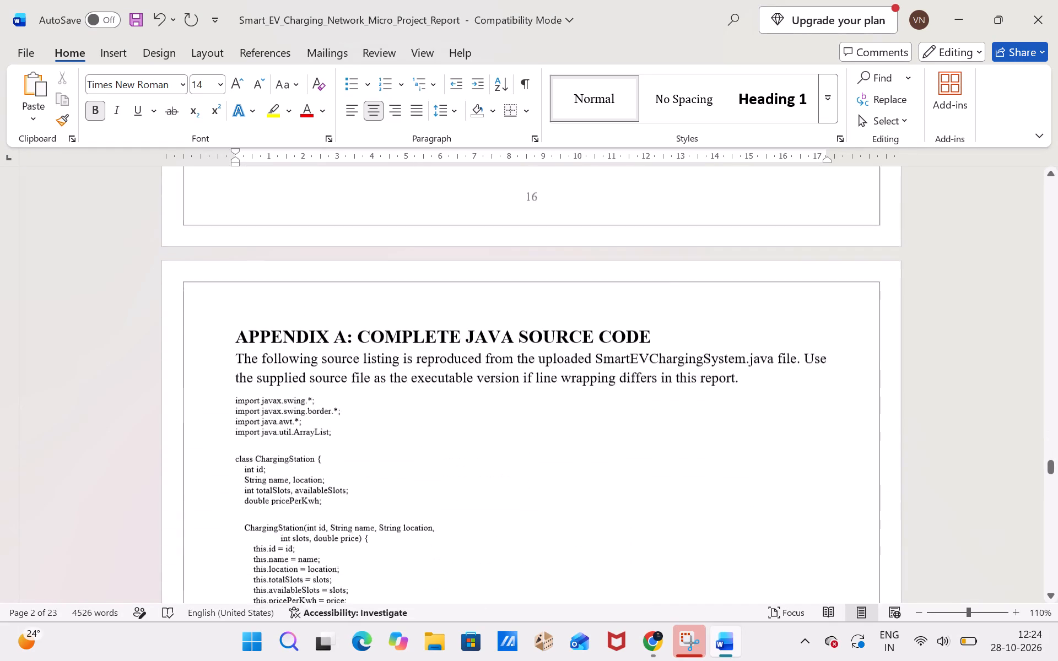
pyautogui.scroll(1, 236, 283)
pyautogui.scroll(-3, 236, 283)
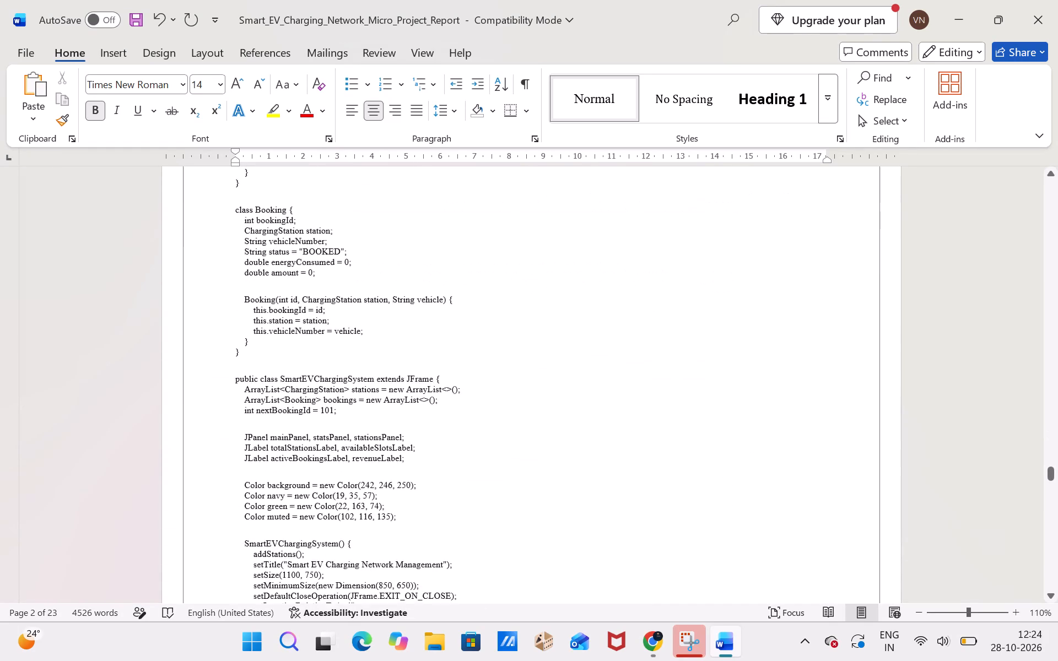
pyautogui.scroll(-8, 236, 283)
pyautogui.scroll(1, 236, 283)
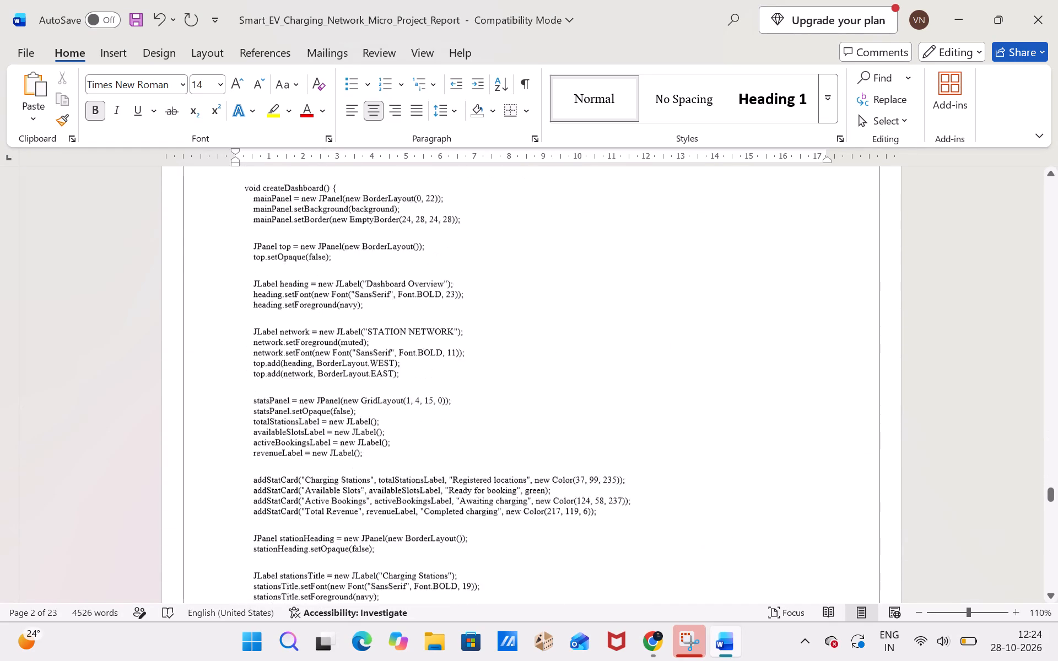
pyautogui.scroll(9, 236, 283)
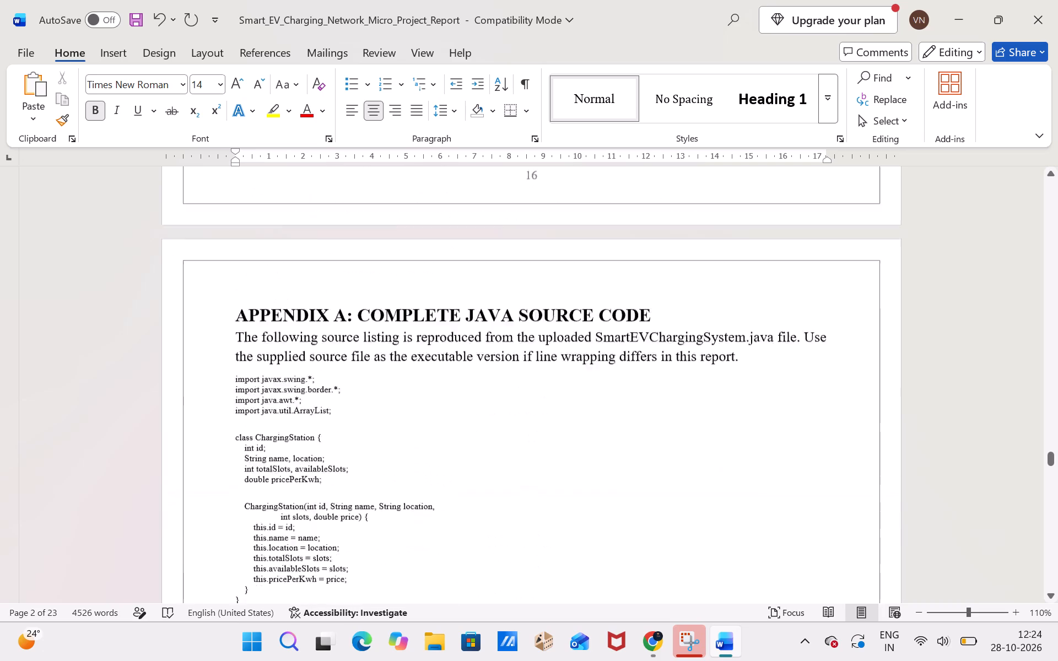
pyautogui.scroll(2, 236, 283)
pyautogui.scroll(-3, 236, 283)
pyautogui.scroll(1, 236, 283)
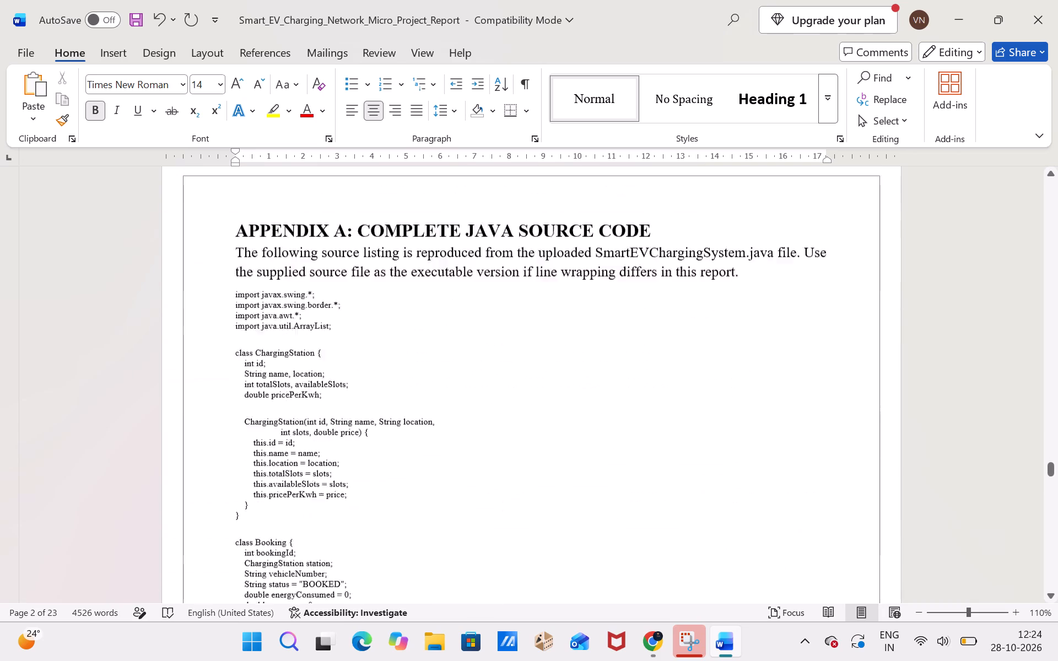
pyautogui.scroll(1, 236, 283)
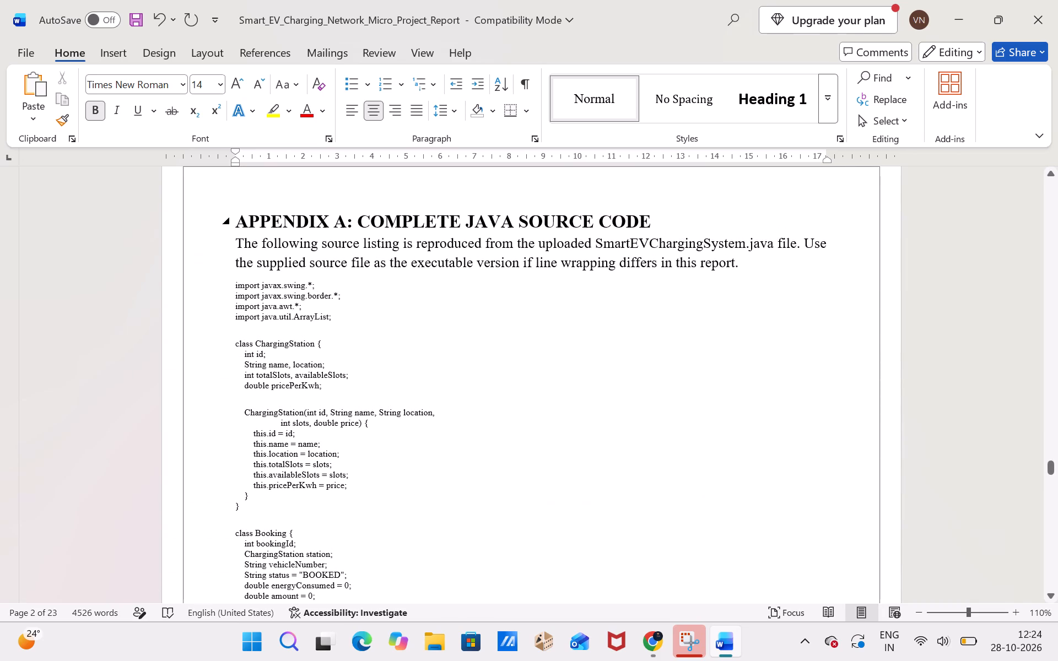
# Delete the whole Appendix A, from its Complete Java Source Code heading to the end of the source listing.
pyautogui.click(247, 226)
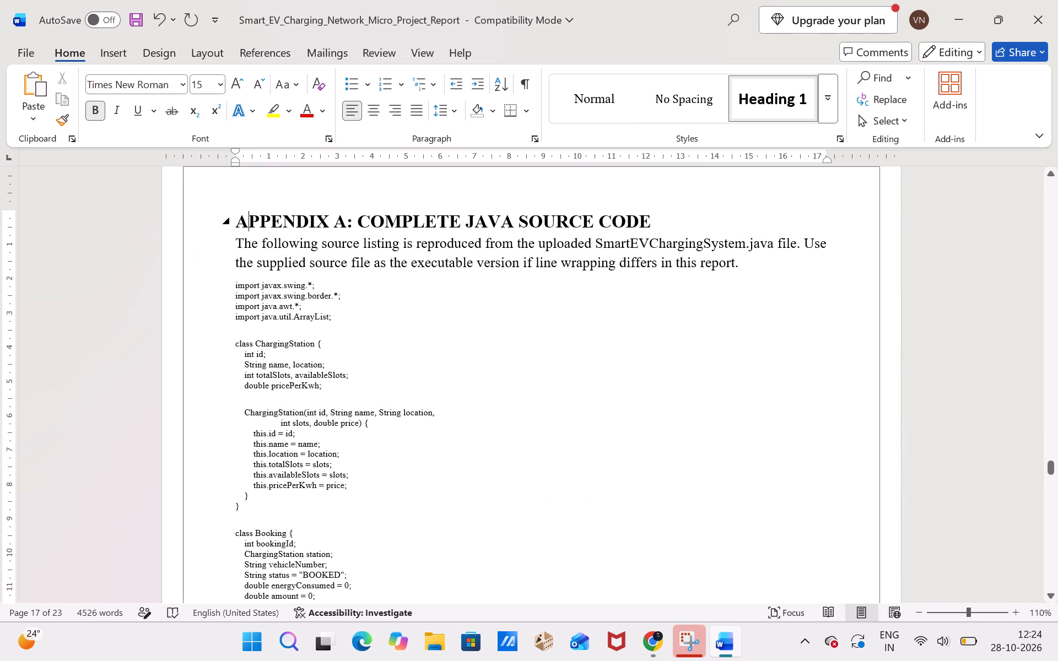
pyautogui.moveTo(235, 221); pyautogui.dragTo(328, 283)
pyautogui.click(388, 475)
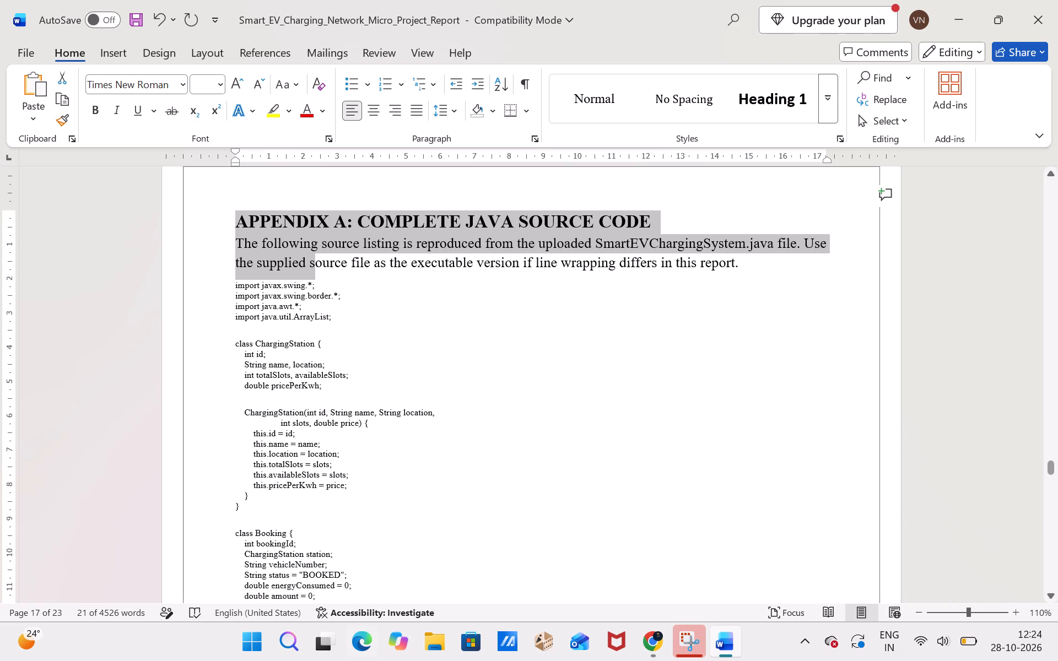
pyautogui.click(237, 217)
pyautogui.moveTo(237, 217); pyautogui.dragTo(381, 626)
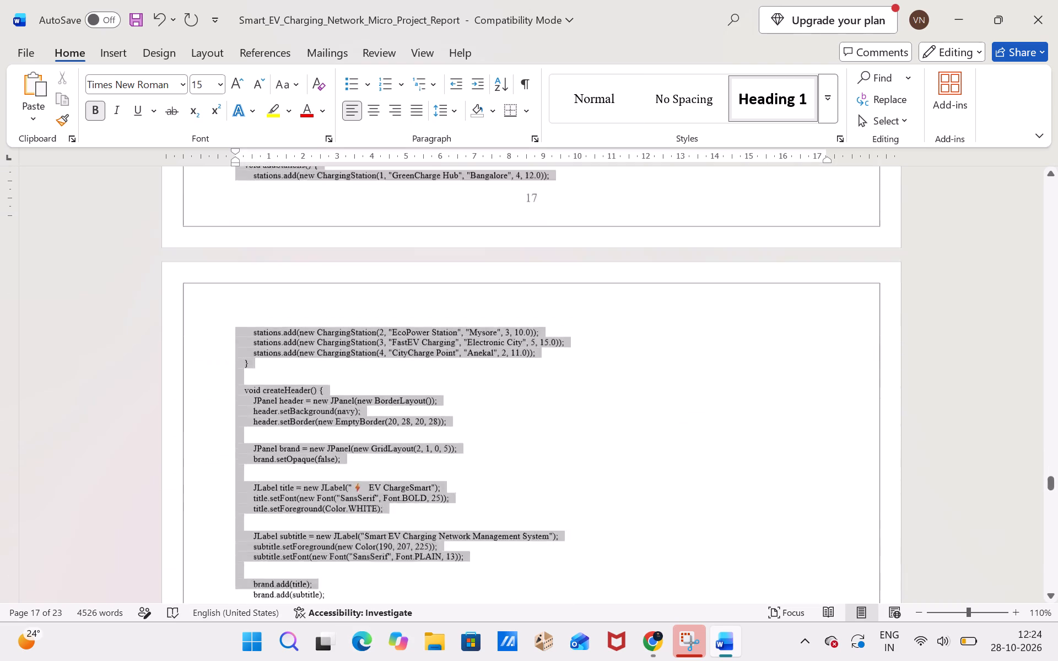
pyautogui.moveTo(381, 626); pyautogui.dragTo(392, 598)
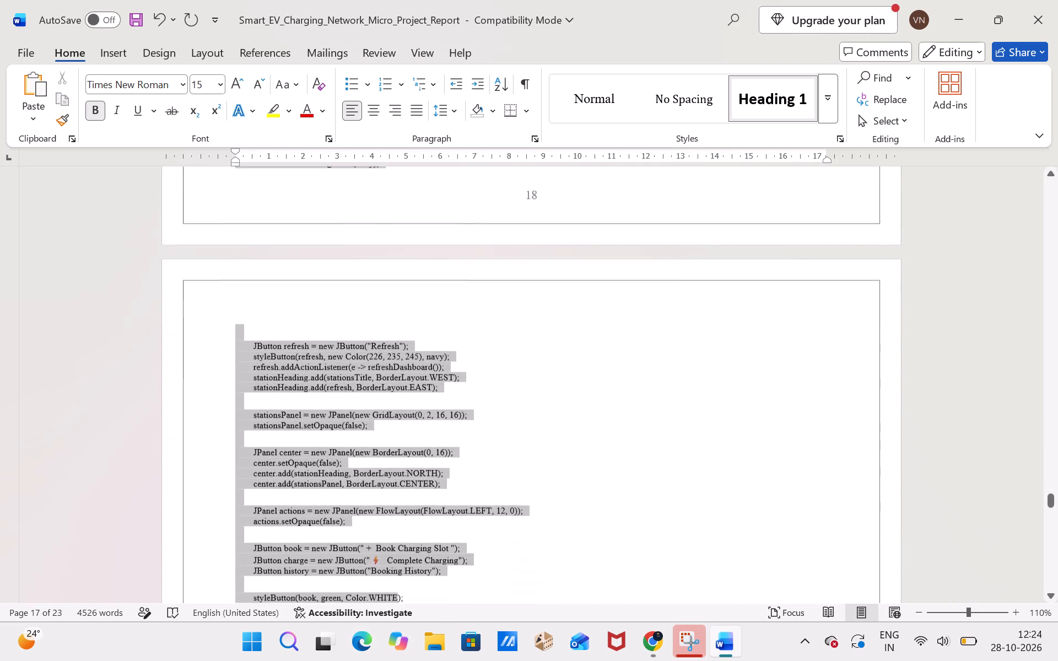
pyautogui.moveTo(392, 598); pyautogui.dragTo(389, 603)
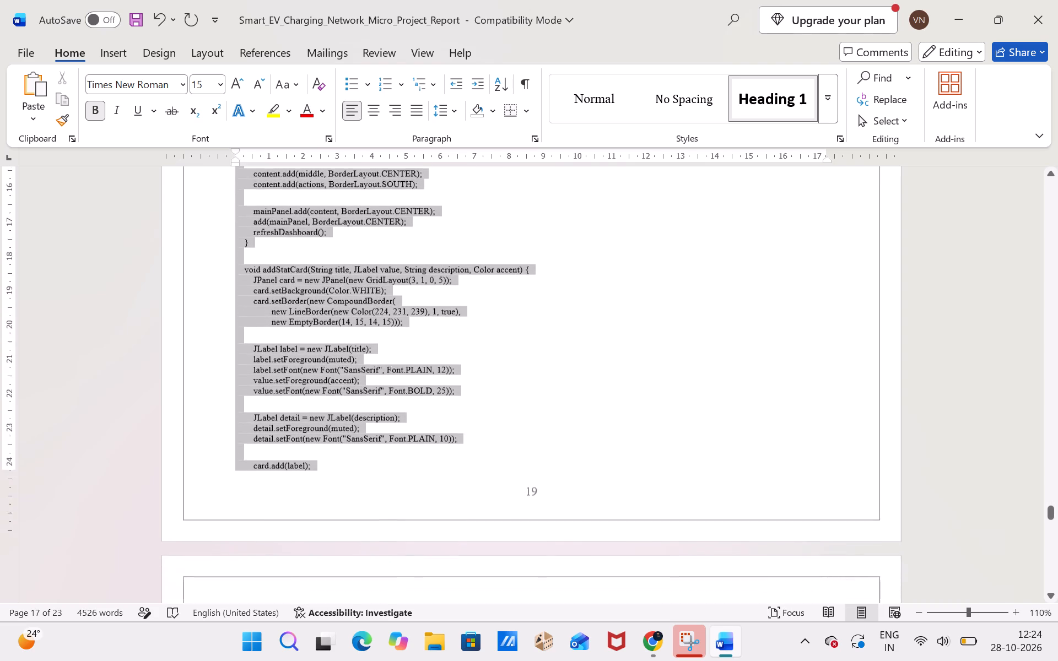
pyautogui.moveTo(389, 603); pyautogui.dragTo(413, 629)
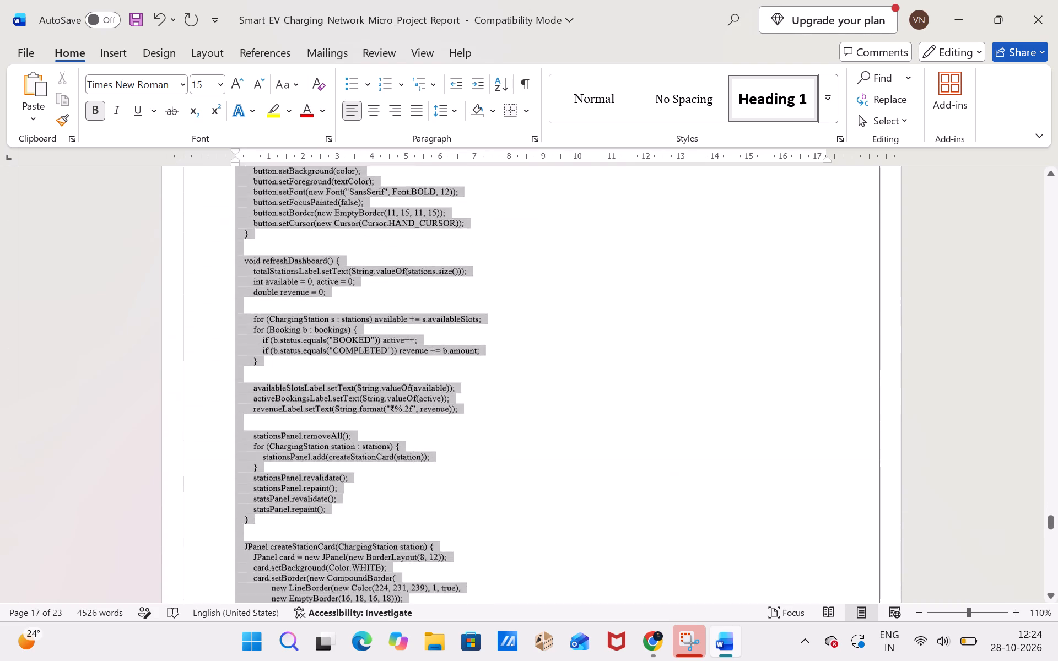
pyautogui.moveTo(413, 629); pyautogui.dragTo(412, 626)
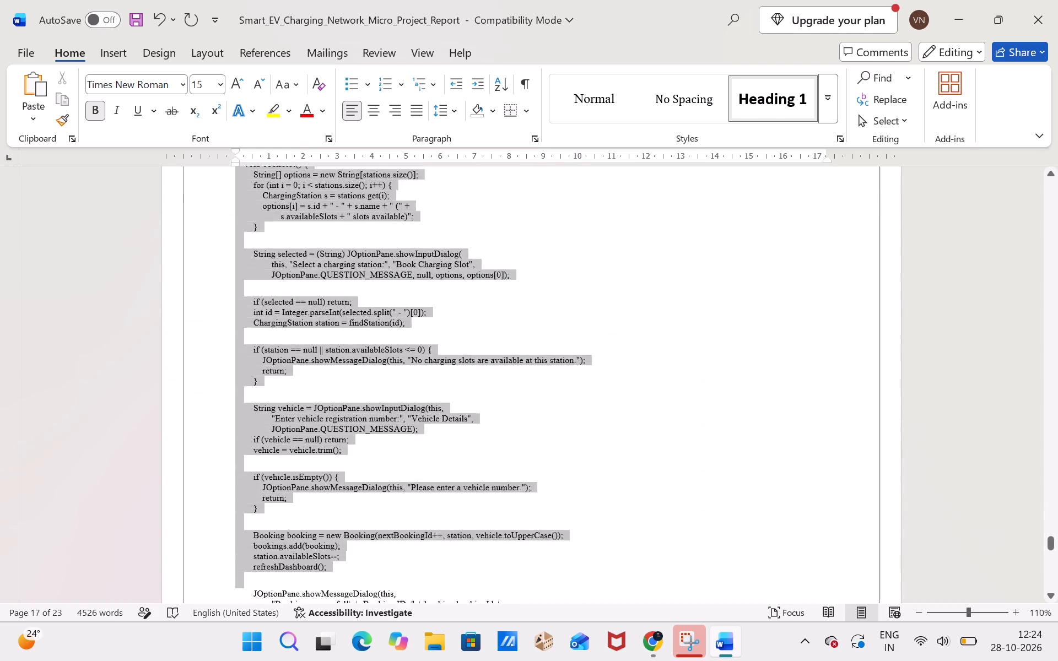
pyautogui.moveTo(412, 626); pyautogui.dragTo(411, 622)
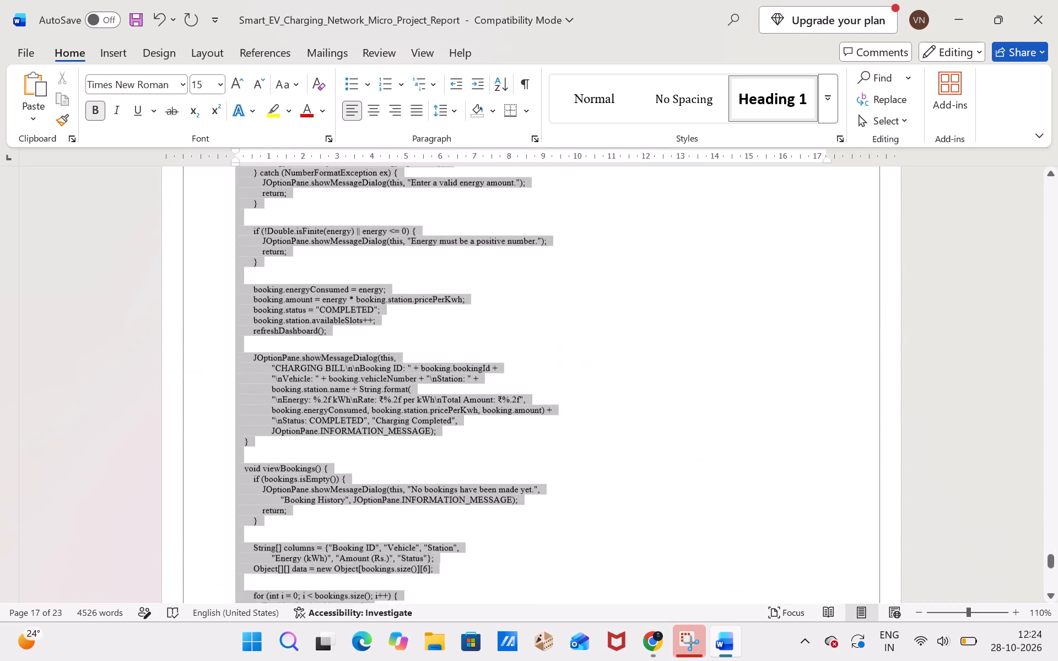
pyautogui.moveTo(411, 622); pyautogui.dragTo(411, 621)
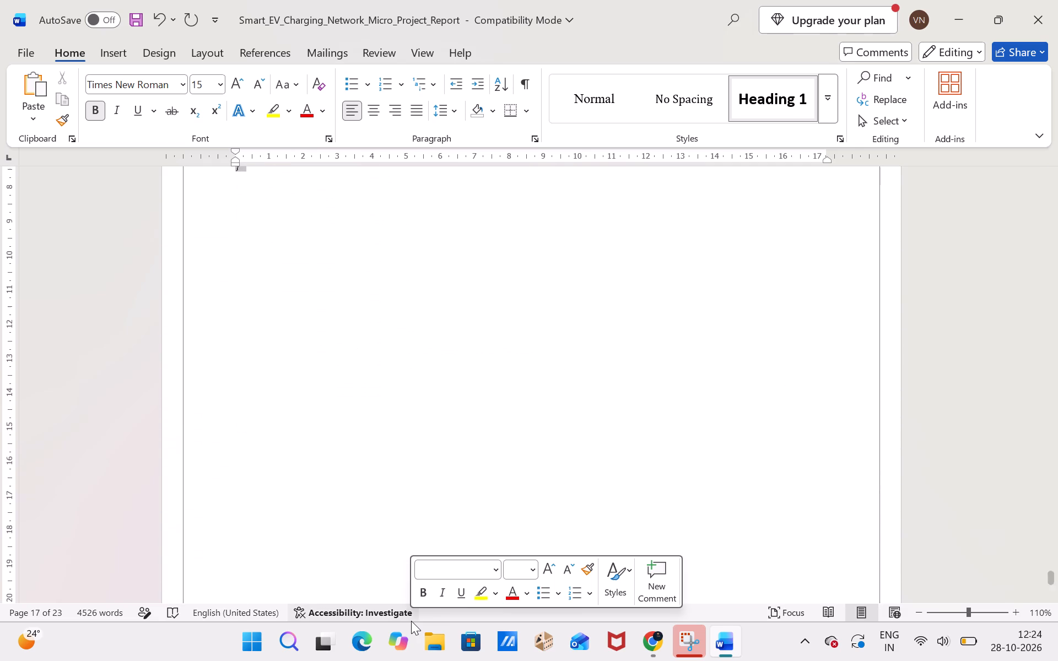
pyautogui.press('BackSpace')
# Check the end of the report around the References page and look back through the chapters to the cover page.
pyautogui.scroll(4, 411, 621)
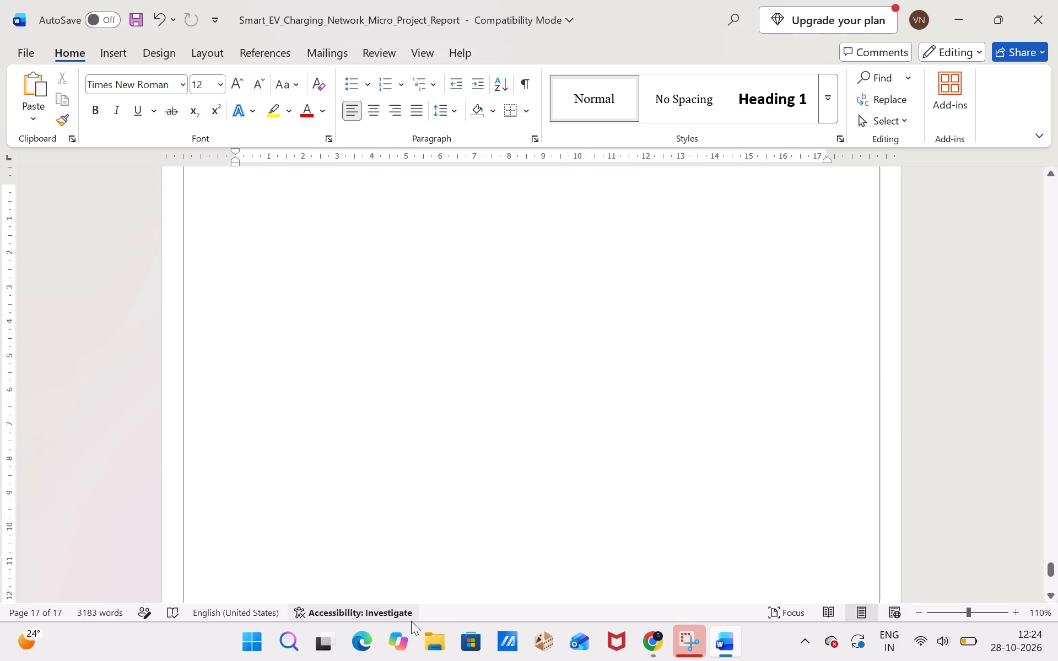
pyautogui.scroll(1, 411, 621)
pyautogui.scroll(8, 461, 376)
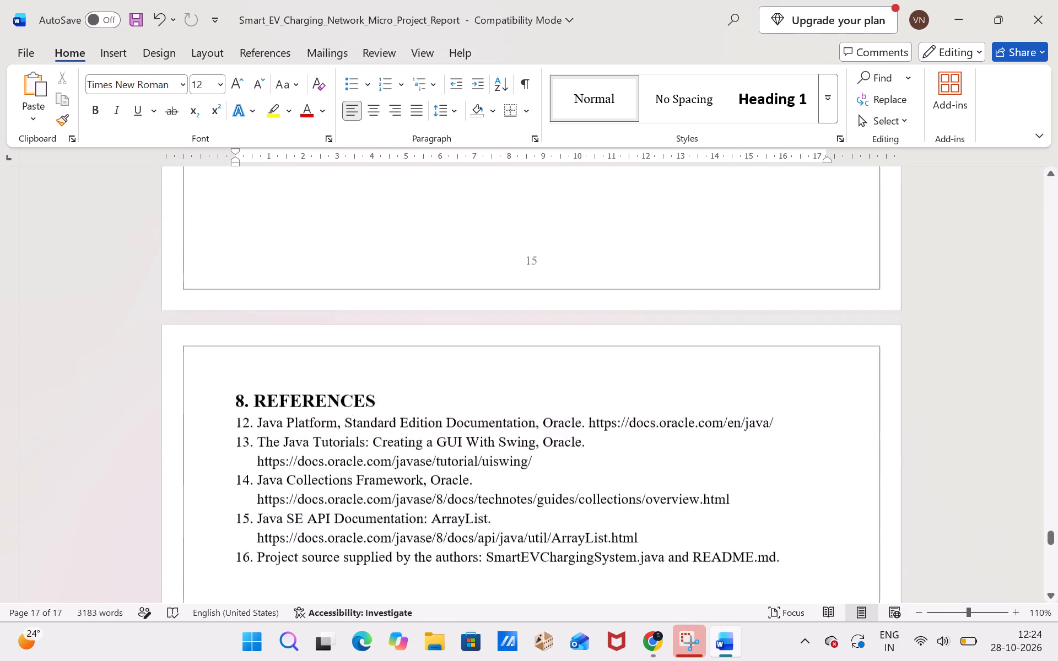
pyautogui.scroll(-14, 461, 376)
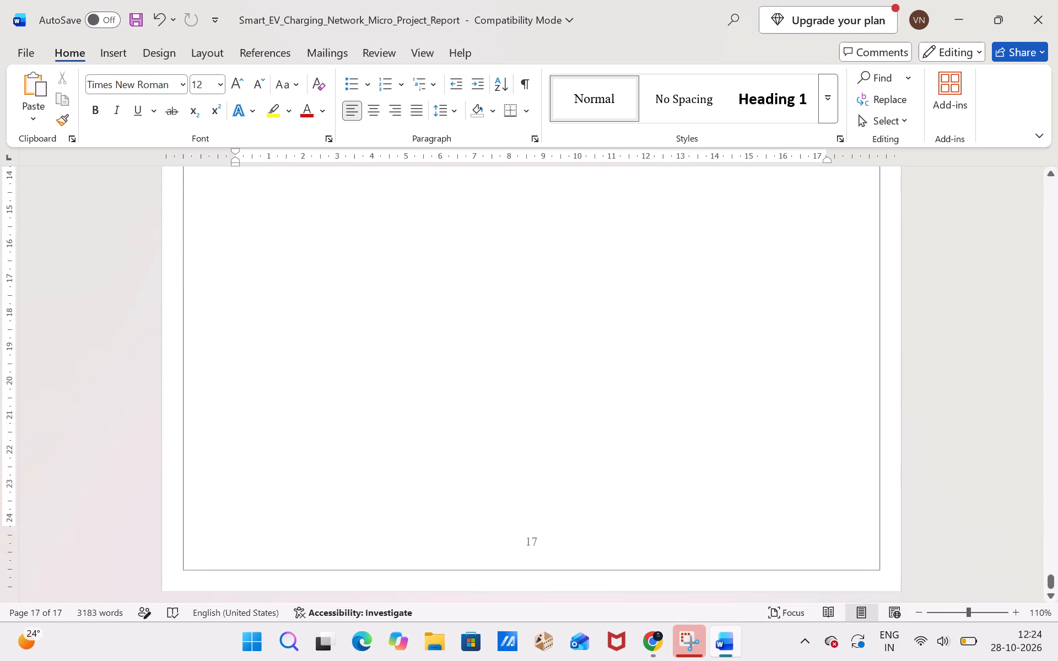
pyautogui.scroll(-7, 461, 376)
pyautogui.scroll(13, 461, 376)
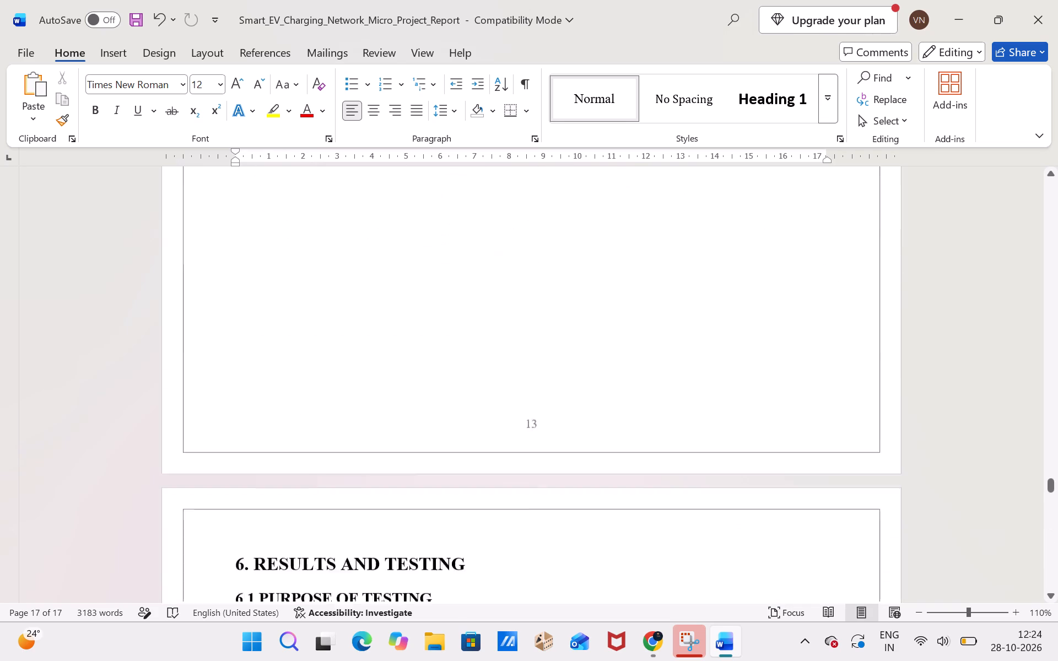
pyautogui.scroll(10, 461, 376)
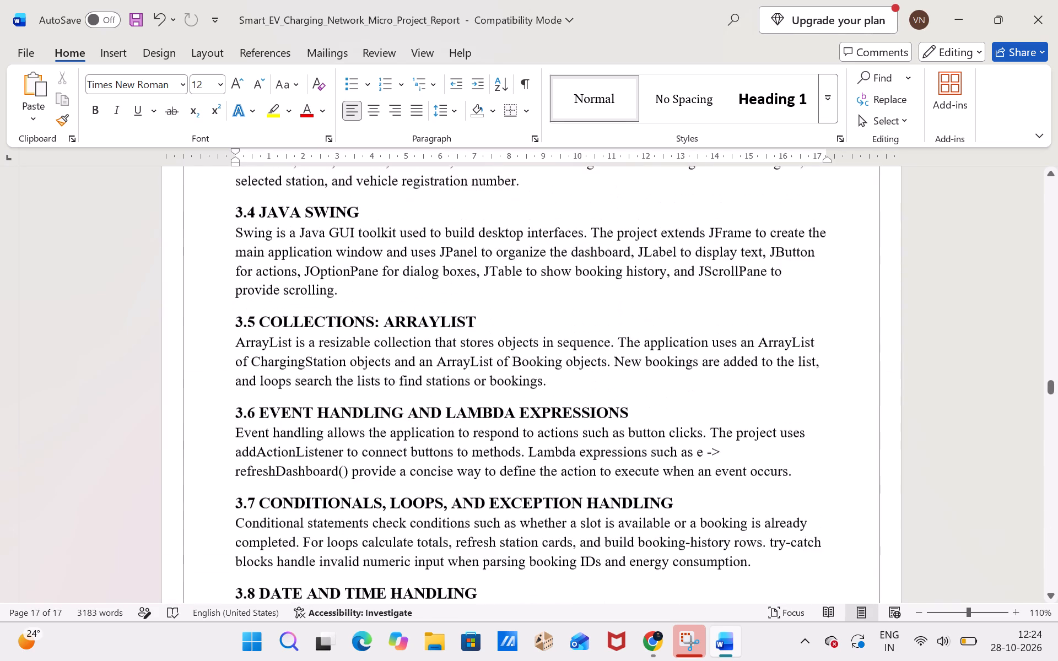
pyautogui.scroll(14, 461, 376)
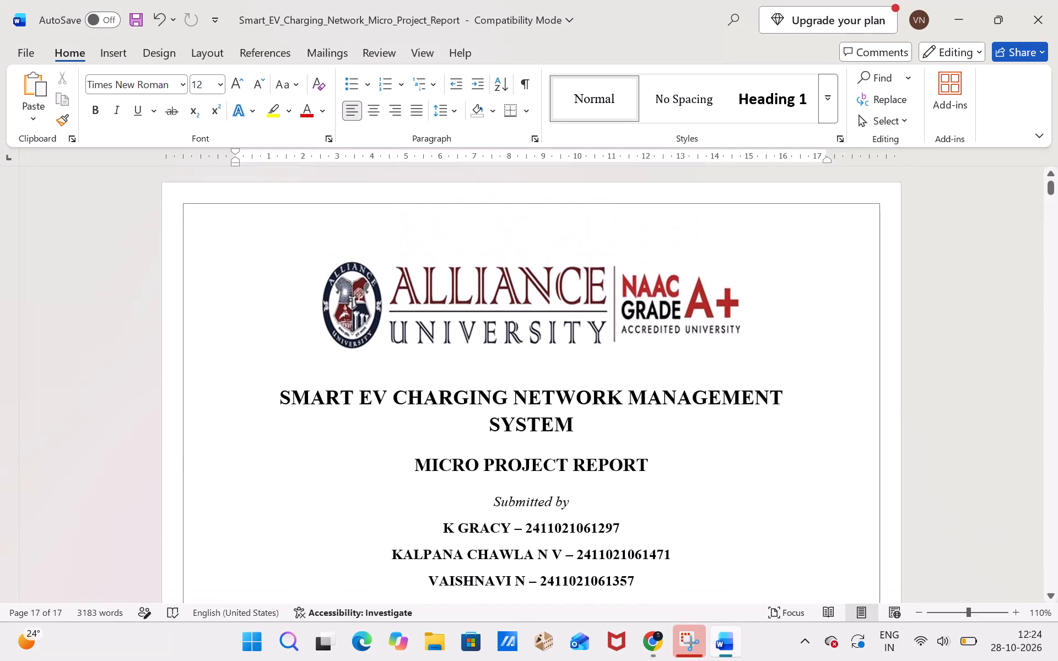
pyautogui.scroll(3, 461, 376)
# Save the report as a PDF in the Downloads folder under the name Smart_EV_Charging_Network_Micro_Project_Report.
pyautogui.click(28, 47)
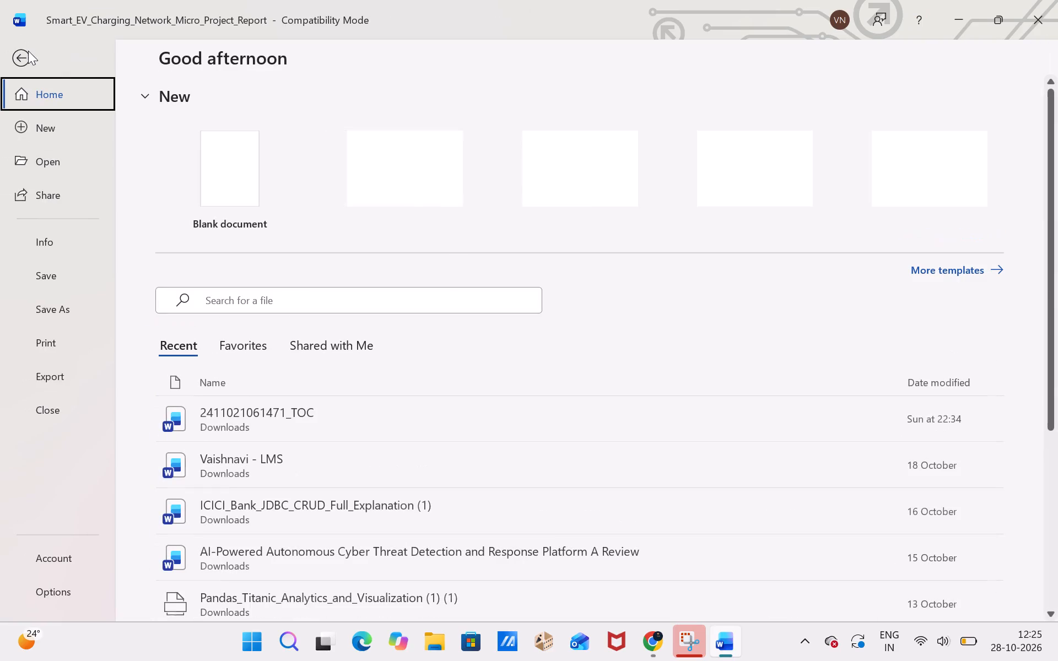
pyautogui.click(45, 310)
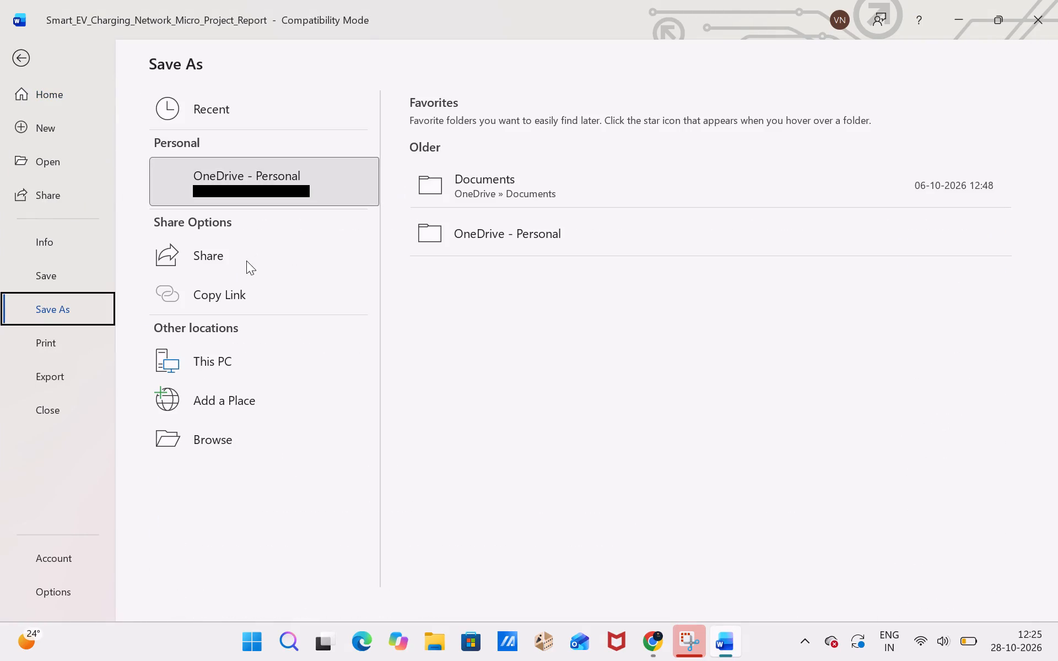
pyautogui.click(232, 363)
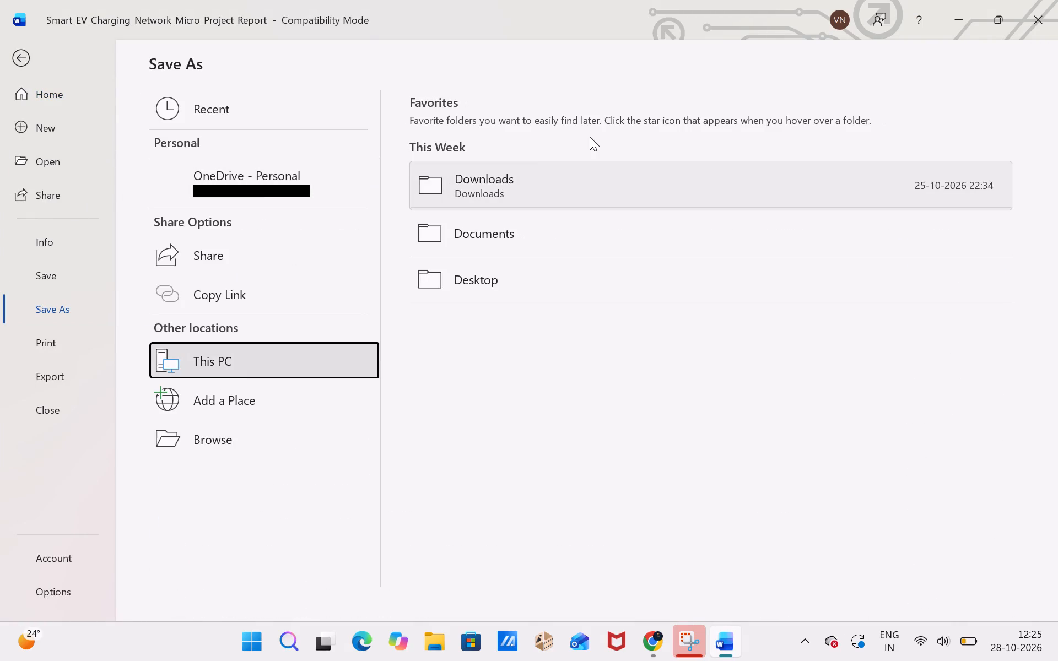
pyautogui.click(546, 175)
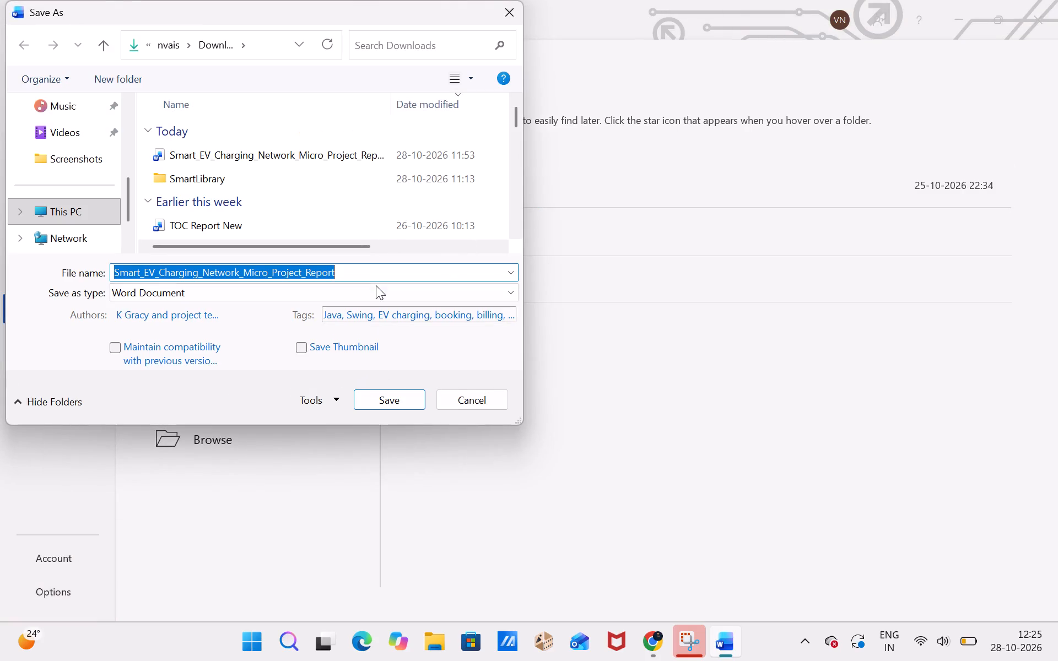
pyautogui.click(374, 288)
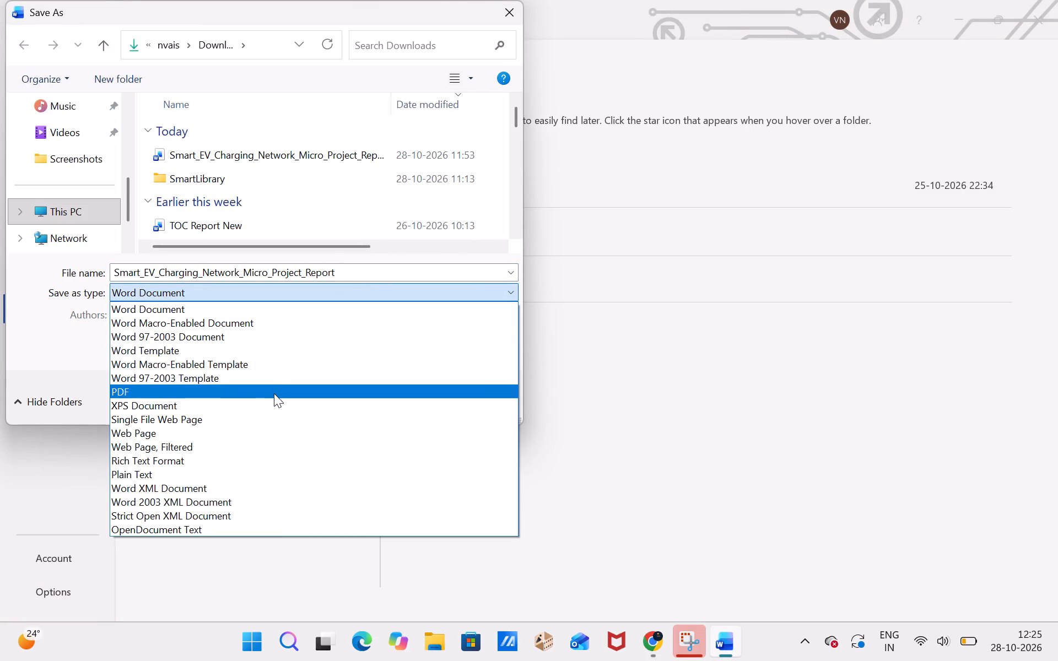
pyautogui.click(274, 393)
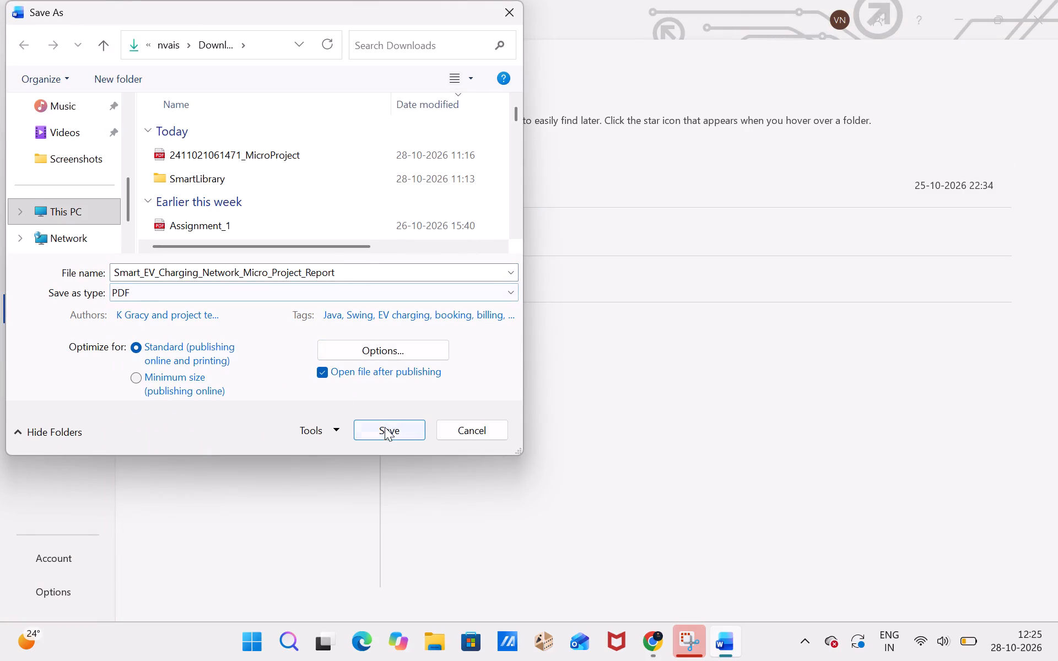
pyautogui.click(384, 429)
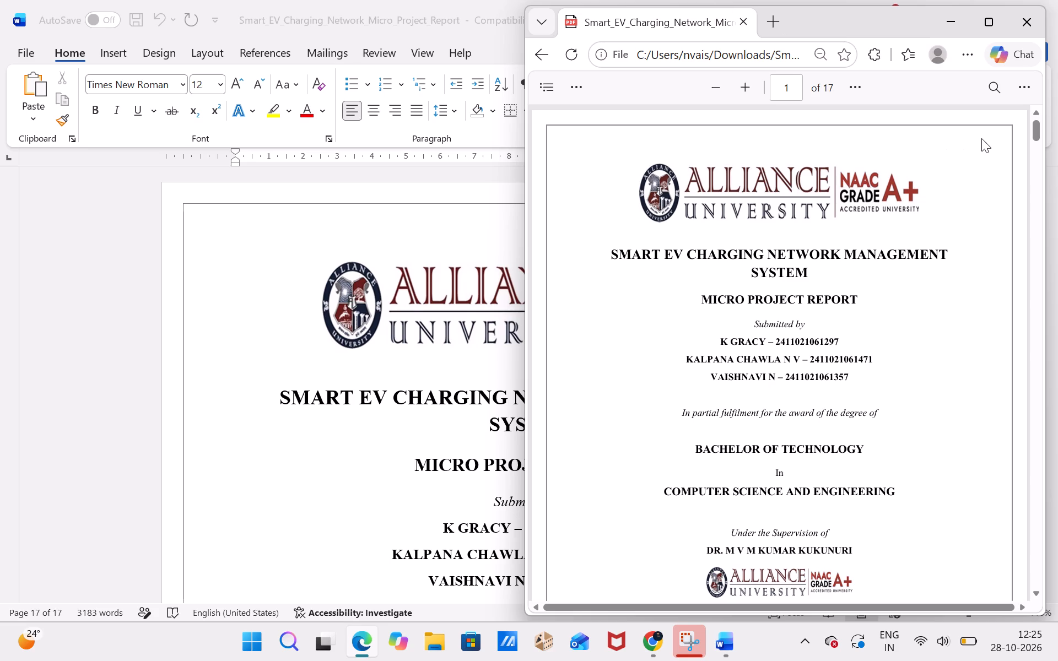